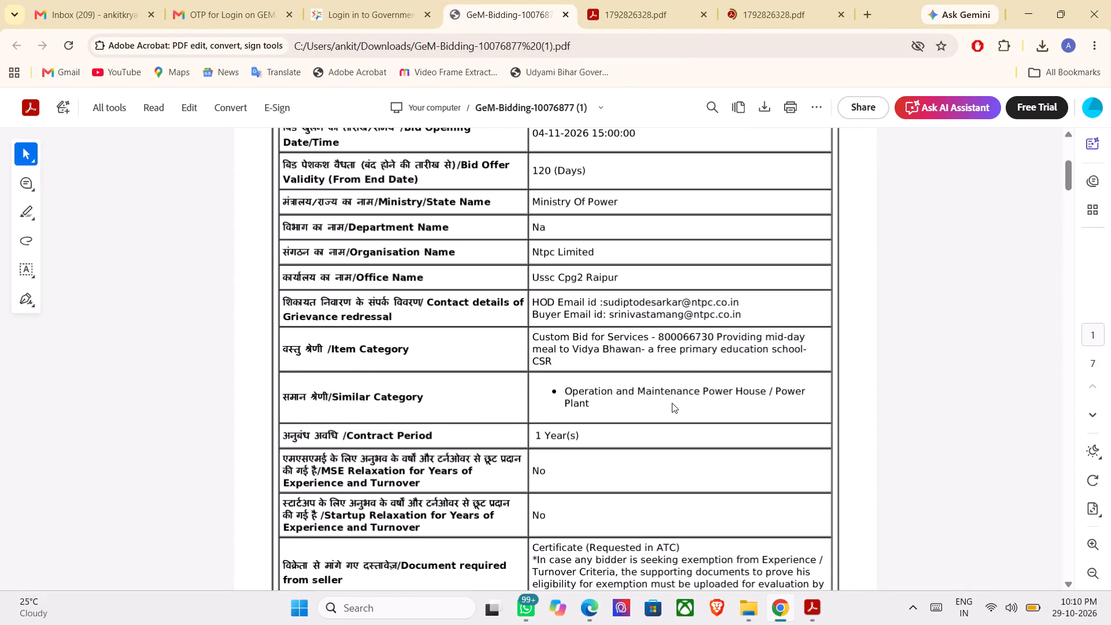
# Read the GeM bid document's opening pages, covering bid details, required seller documents, payment timelines, EMD, ePBG and MSE purchase preference.
pyautogui.scroll(-1, 672, 403)
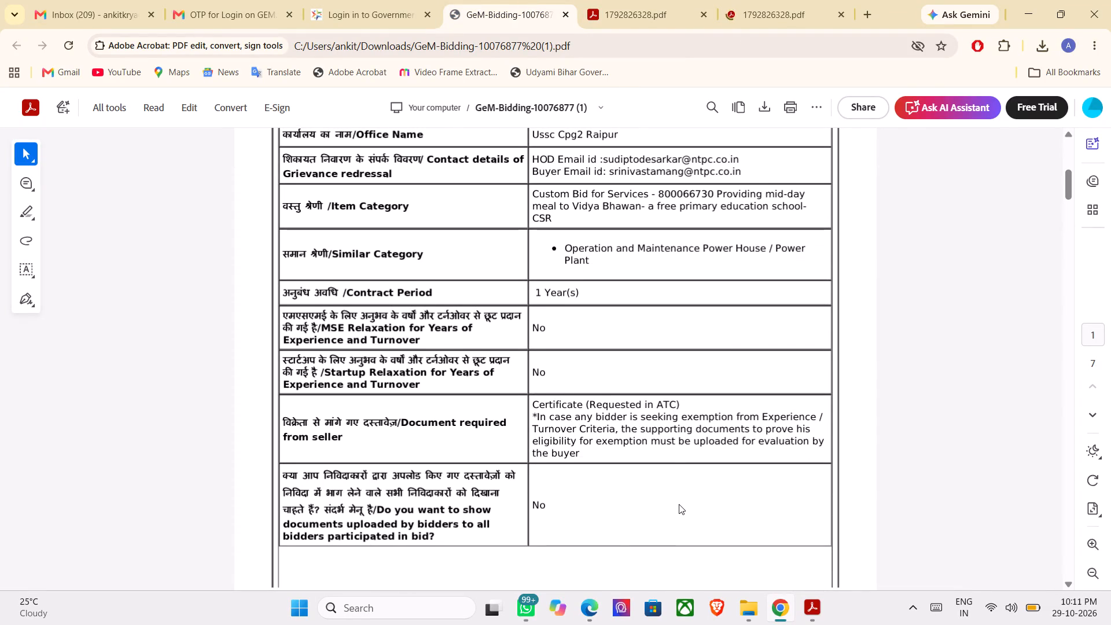
pyautogui.scroll(-2, 679, 504)
pyautogui.scroll(2, 679, 504)
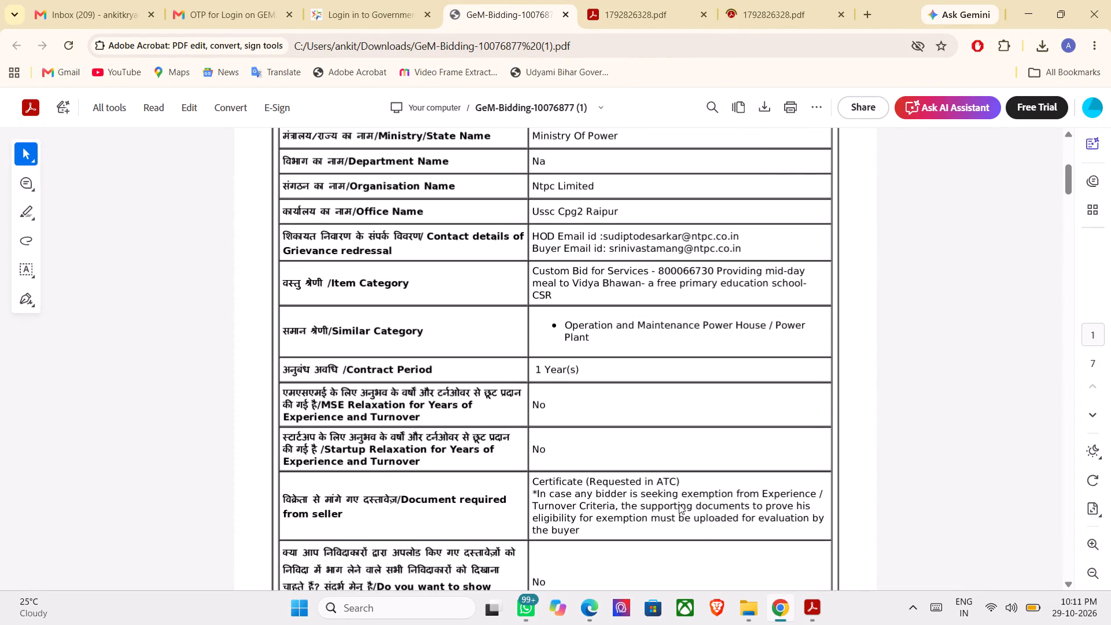
pyautogui.scroll(-4, 679, 504)
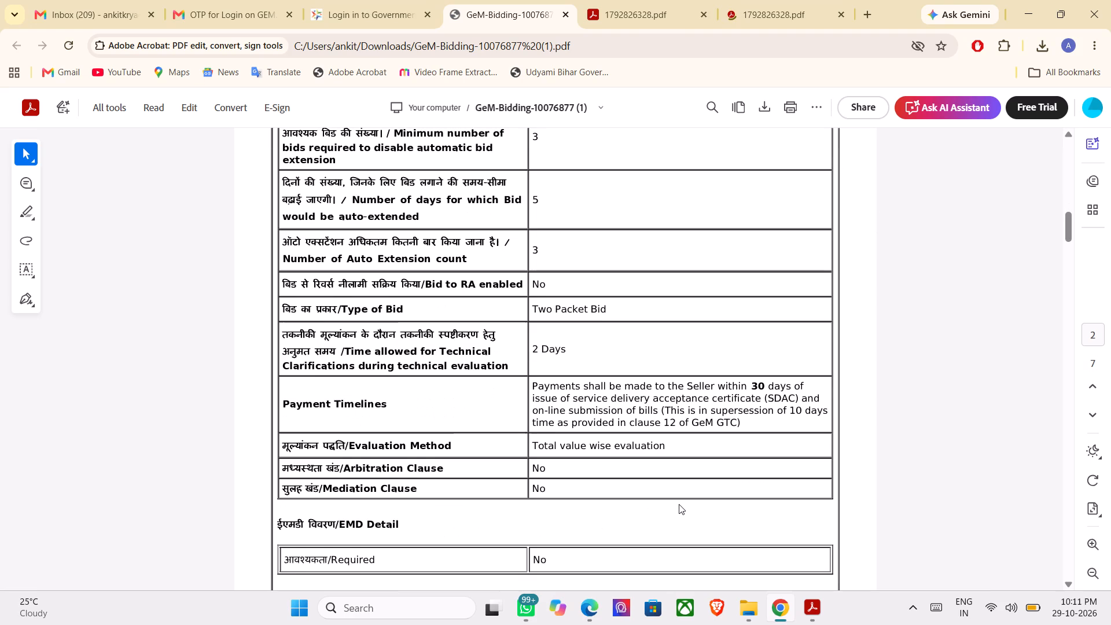
pyautogui.scroll(-4, 679, 504)
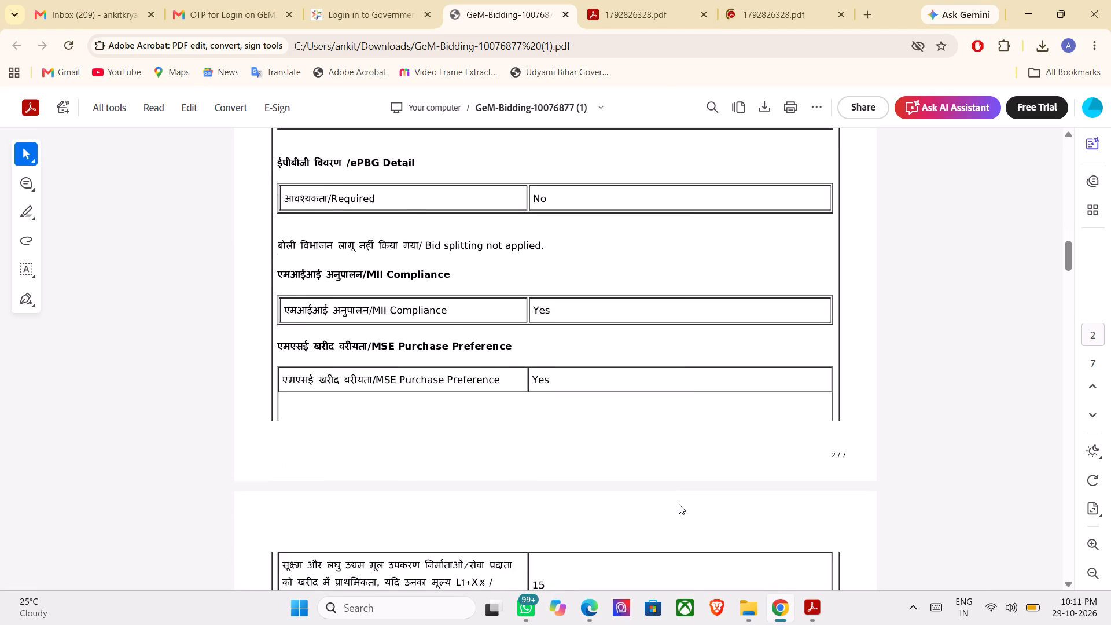
pyautogui.scroll(-3, 679, 504)
pyautogui.scroll(2, 679, 504)
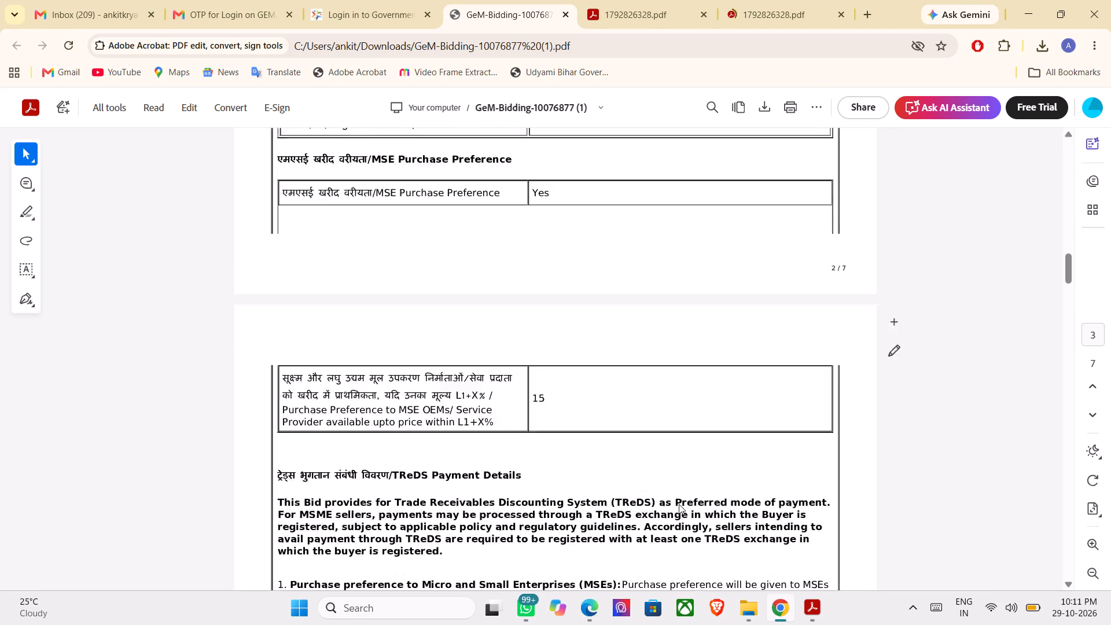
pyautogui.scroll(1, 679, 504)
# Examine the bid's attached document links, consignee table, buyer-added terms, bidder checklist, special instructions and disclaimer.
pyautogui.scroll(-6, 679, 504)
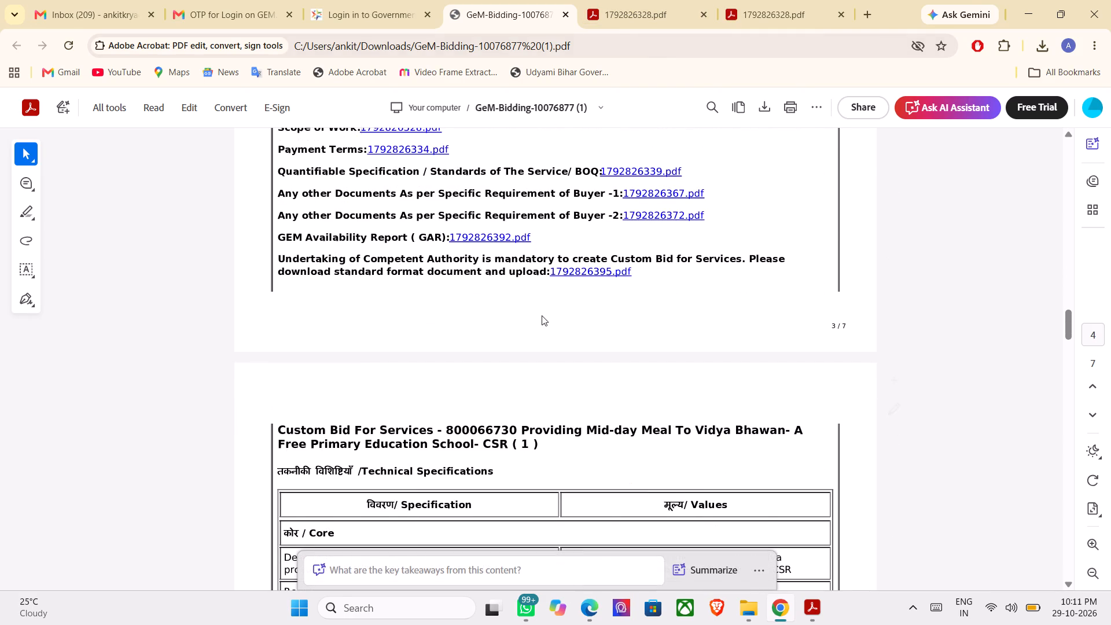
pyautogui.scroll(-5, 542, 315)
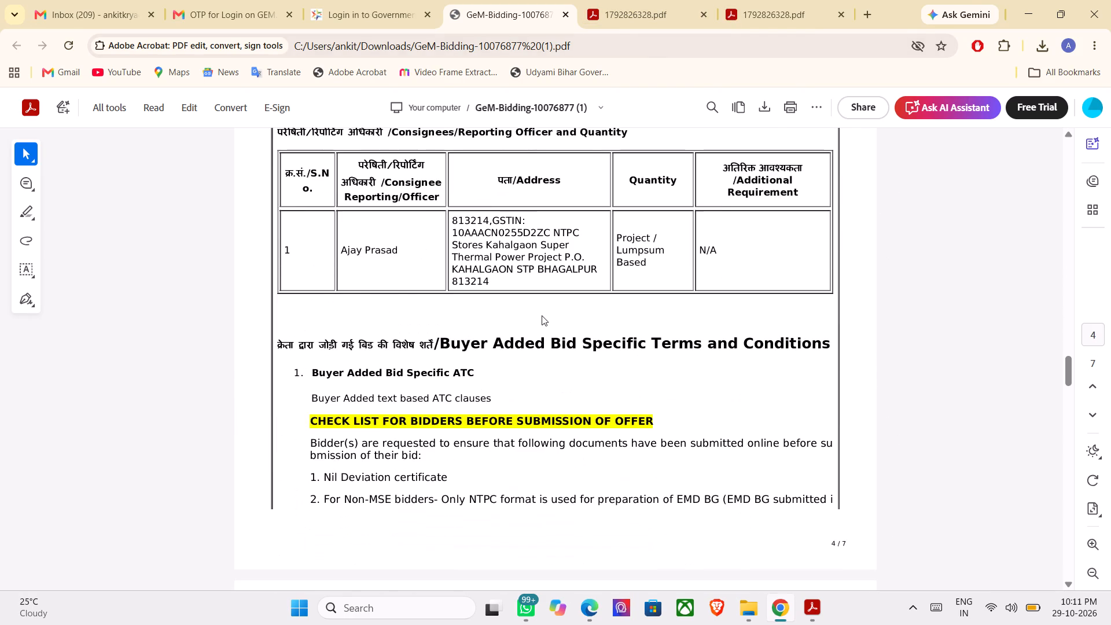
pyautogui.scroll(-2, 542, 315)
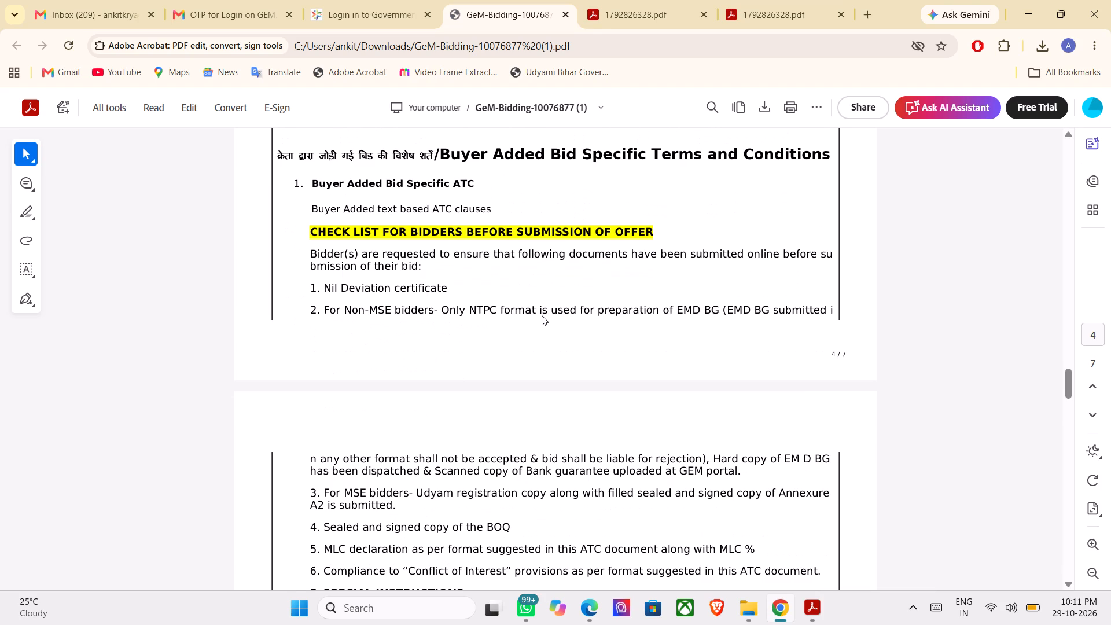
pyautogui.scroll(-2, 542, 315)
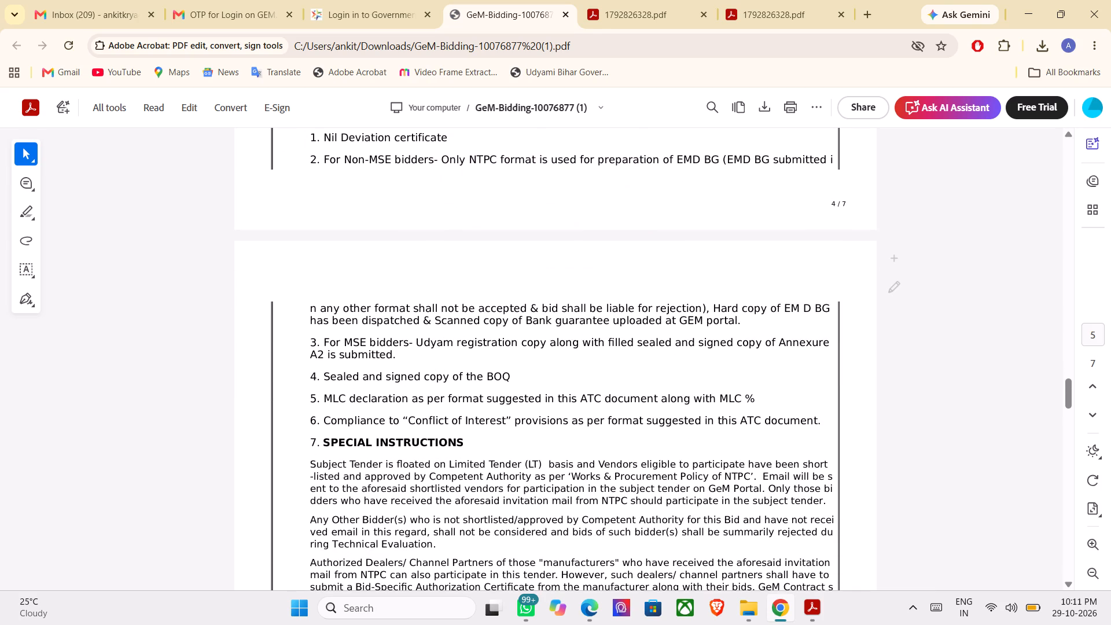
pyautogui.scroll(-2, 469, 409)
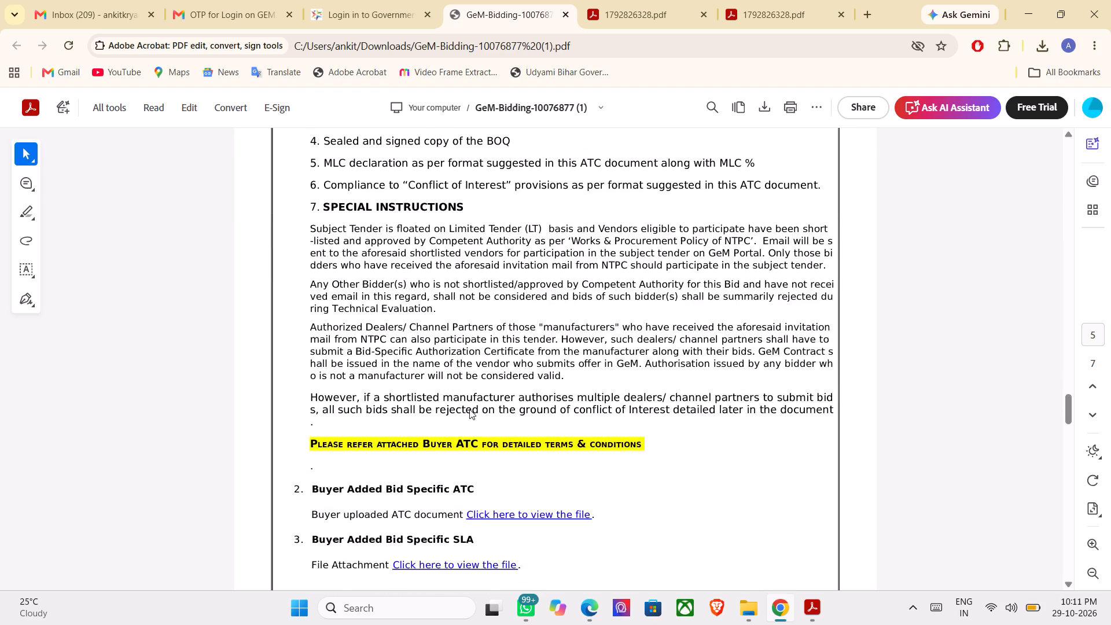
pyautogui.scroll(-1, 469, 409)
pyautogui.scroll(-2, 416, 443)
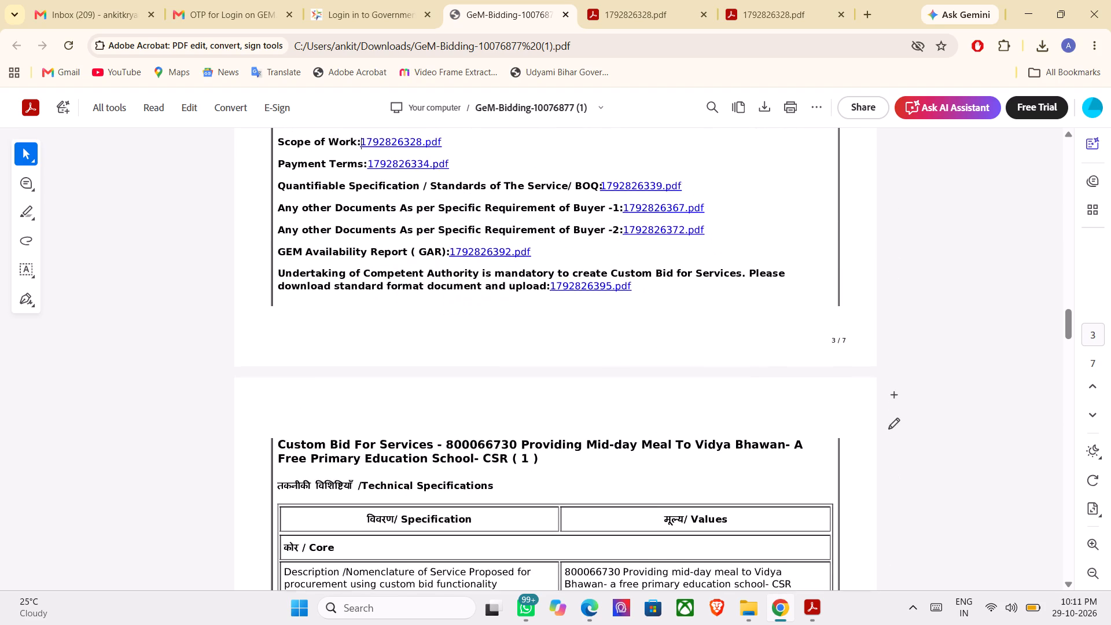
pyautogui.scroll(-7, 416, 443)
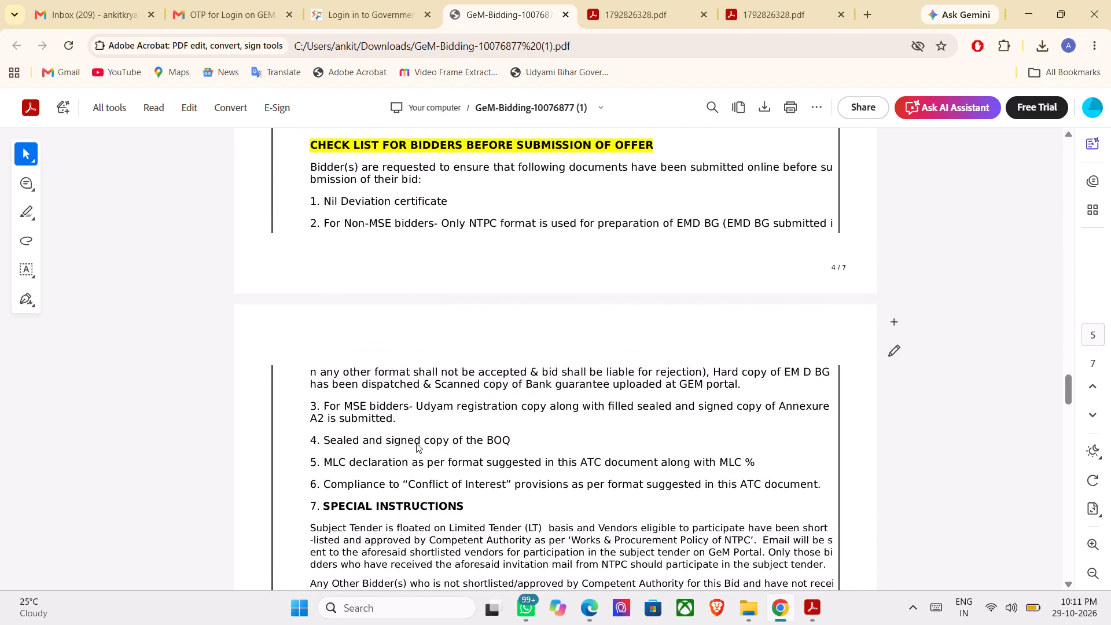
pyautogui.scroll(-3, 416, 443)
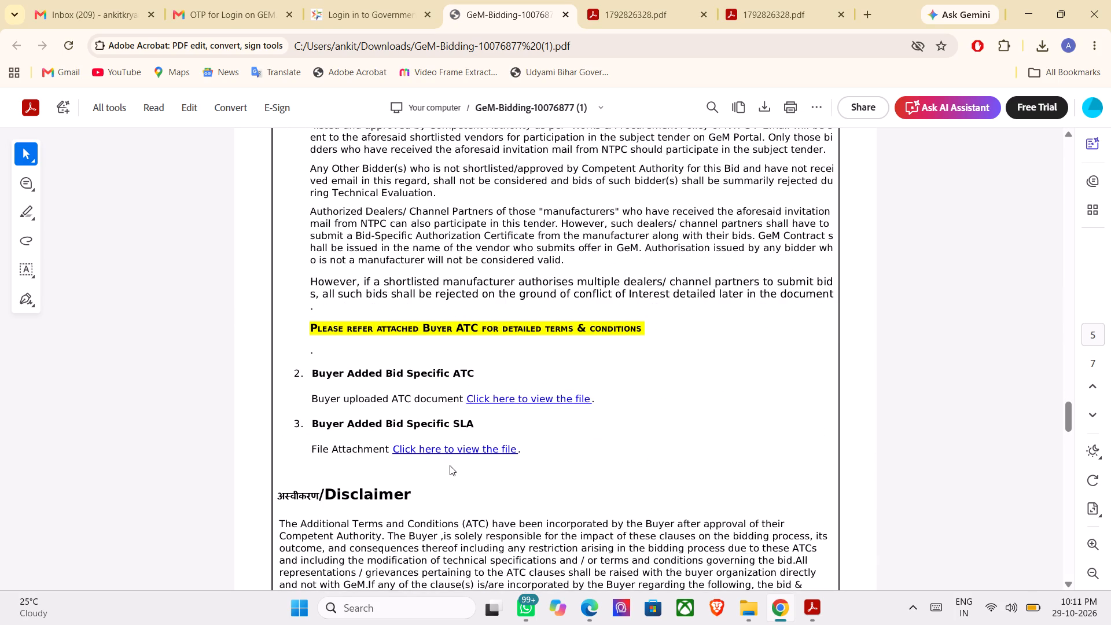
pyautogui.scroll(-3, 450, 465)
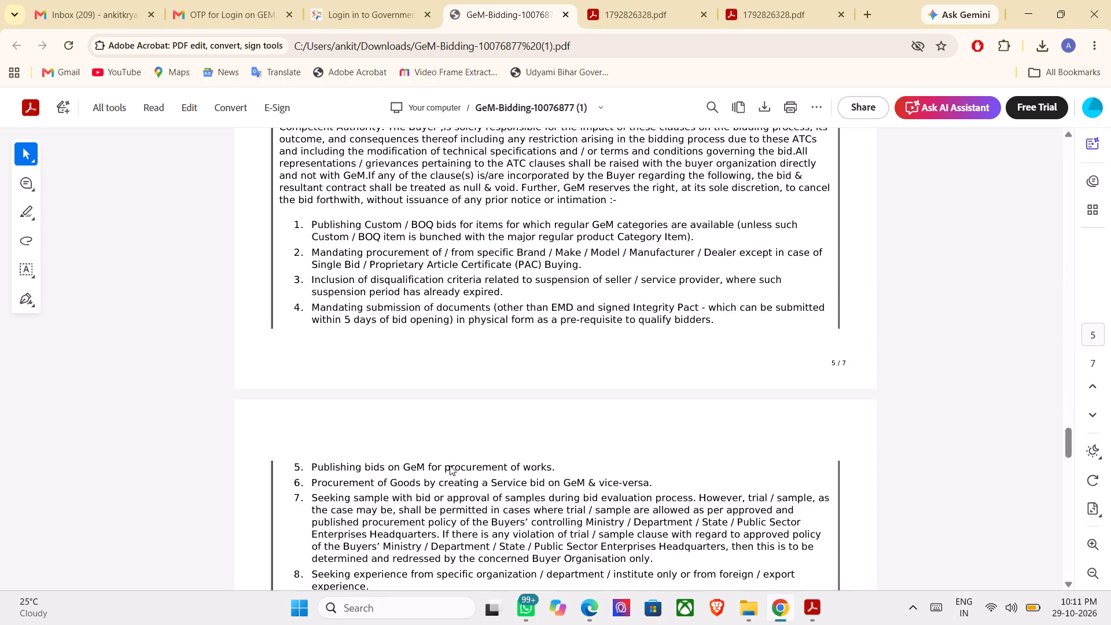
pyautogui.scroll(-5, 450, 465)
# Recheck the technical specifications, consignee details and the checklist for bidders against the list of additional qualification documents.
pyautogui.scroll(1, 450, 465)
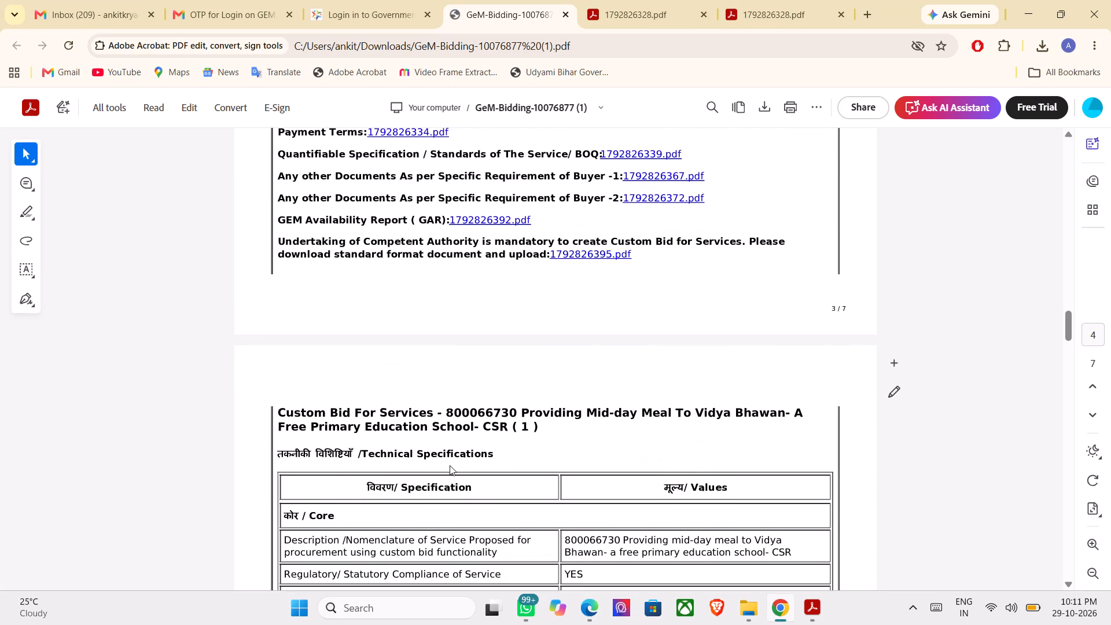
pyautogui.scroll(-4, 450, 465)
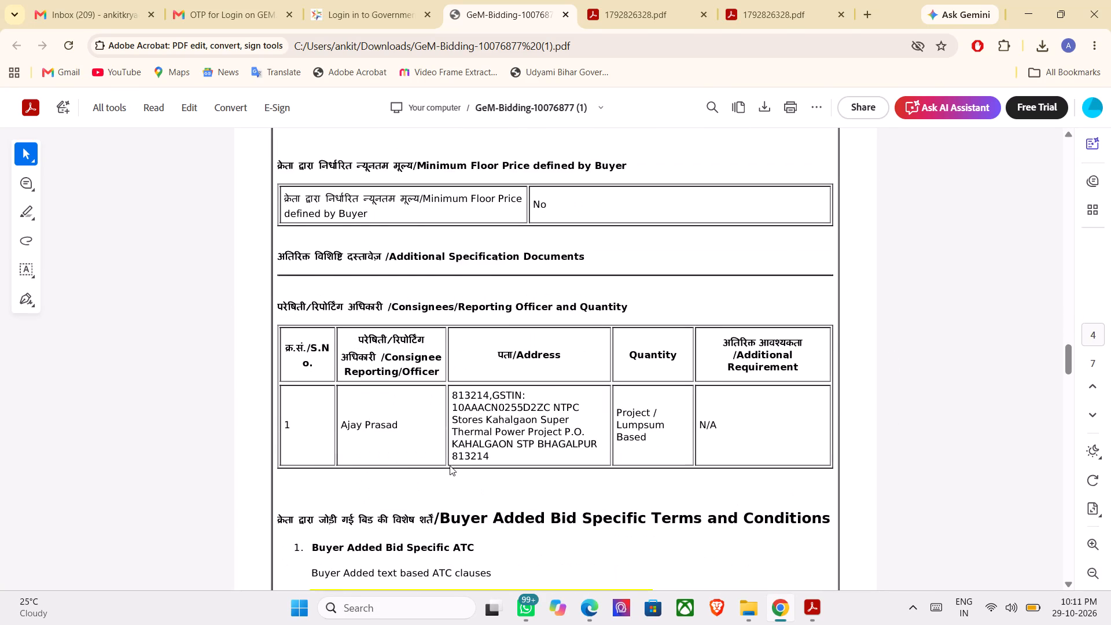
pyautogui.scroll(-4, 450, 465)
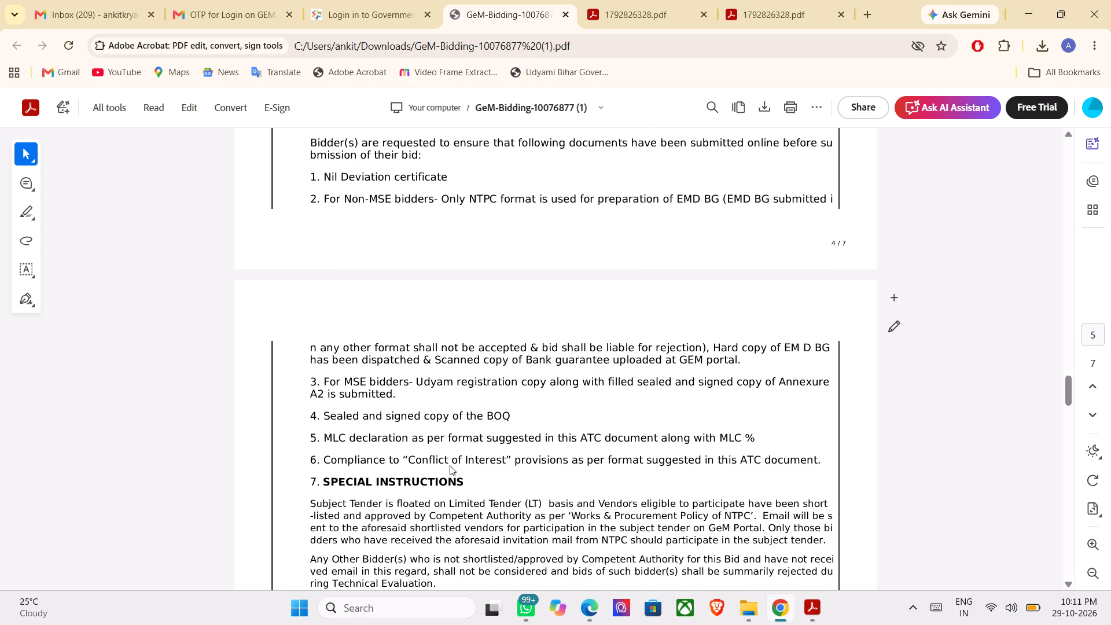
pyautogui.scroll(-1, 450, 465)
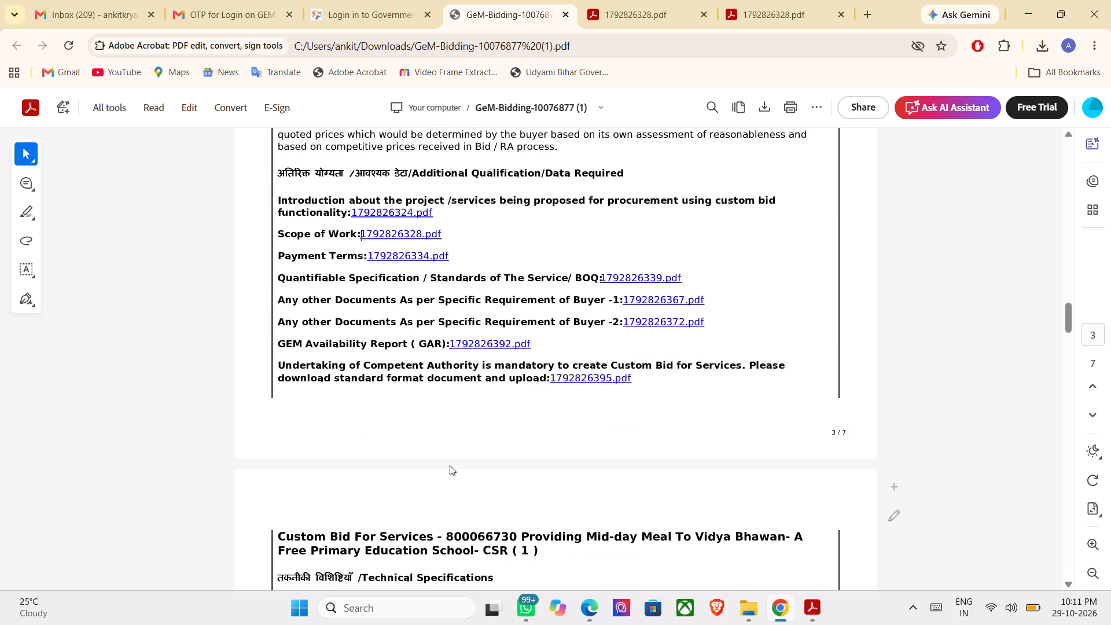
pyautogui.scroll(-1, 450, 465)
# Review the EMD, ePBG, MII compliance and bid extension details again, along with the Additional Qualification/Data Required links.
pyautogui.scroll(1, 837, 343)
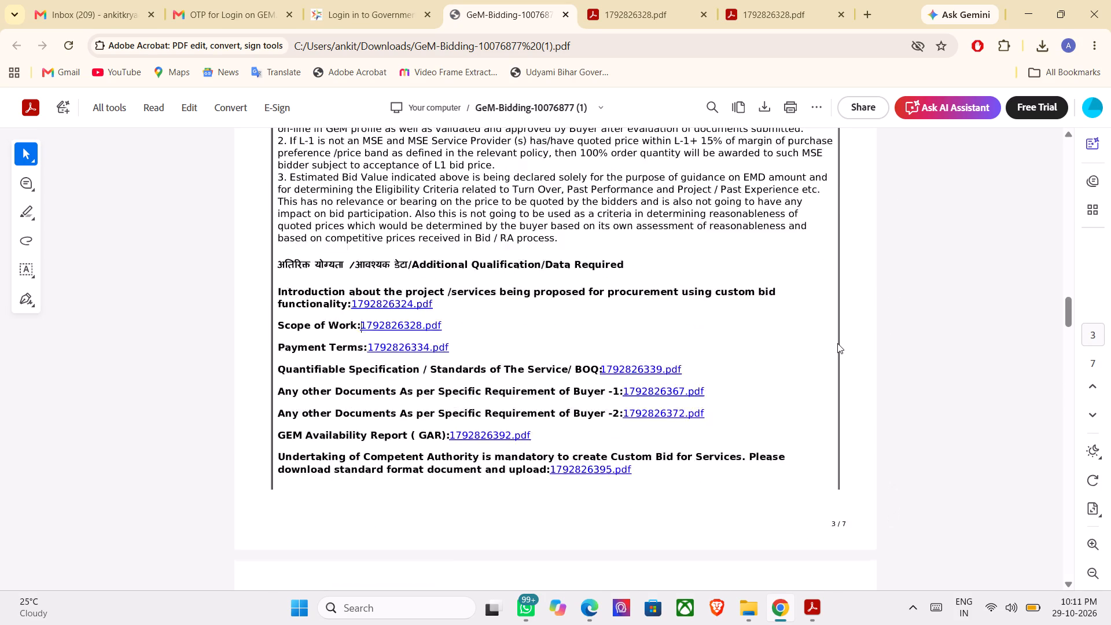
pyautogui.scroll(8, 837, 343)
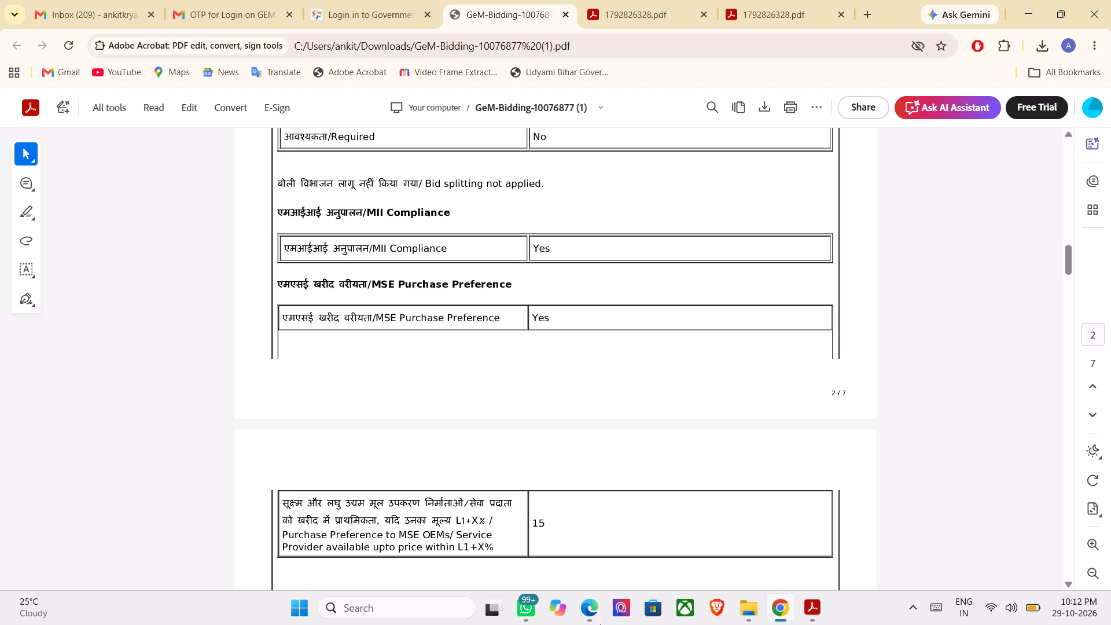
pyautogui.scroll(-4, 594, 333)
pyautogui.scroll(6, 594, 333)
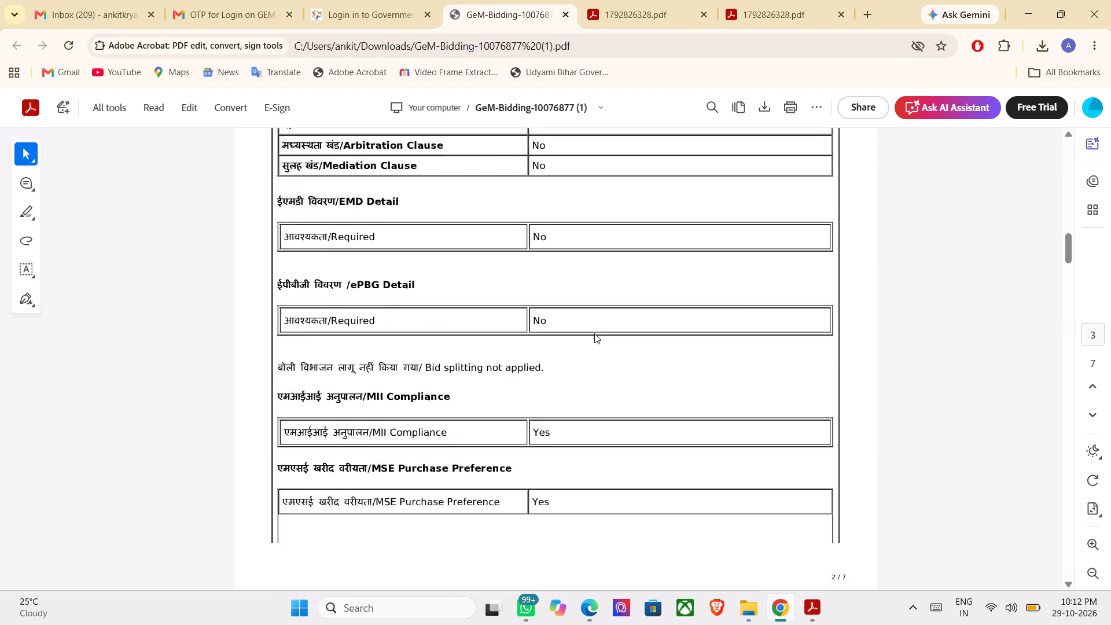
pyautogui.scroll(6, 594, 333)
pyautogui.scroll(-6, 594, 333)
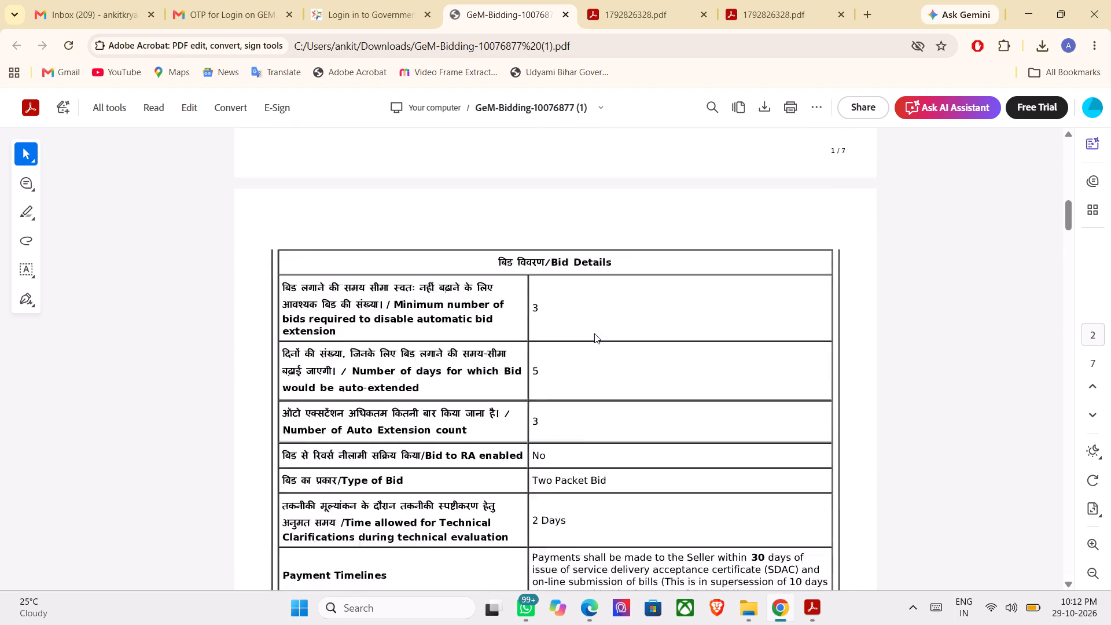
pyautogui.scroll(-12, 594, 333)
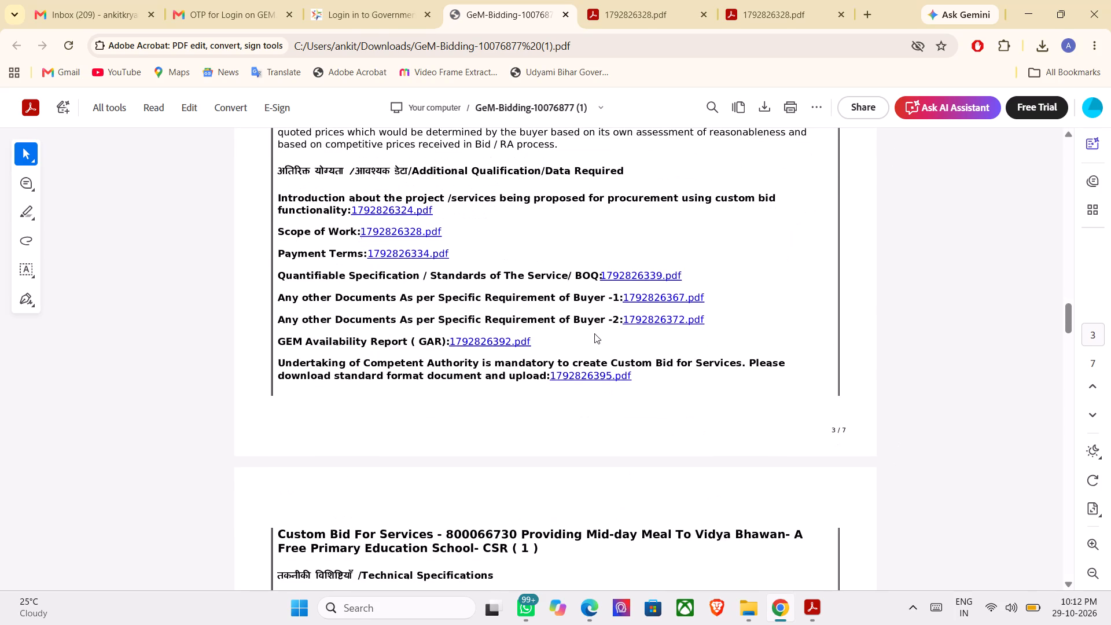
# Open the Quantifiable Specification / Standards of The Service / BOQ attachment, 1792826339.pdf, from the bid's Additional Qualification/Data Required list.
pyautogui.scroll(-3, 594, 333)
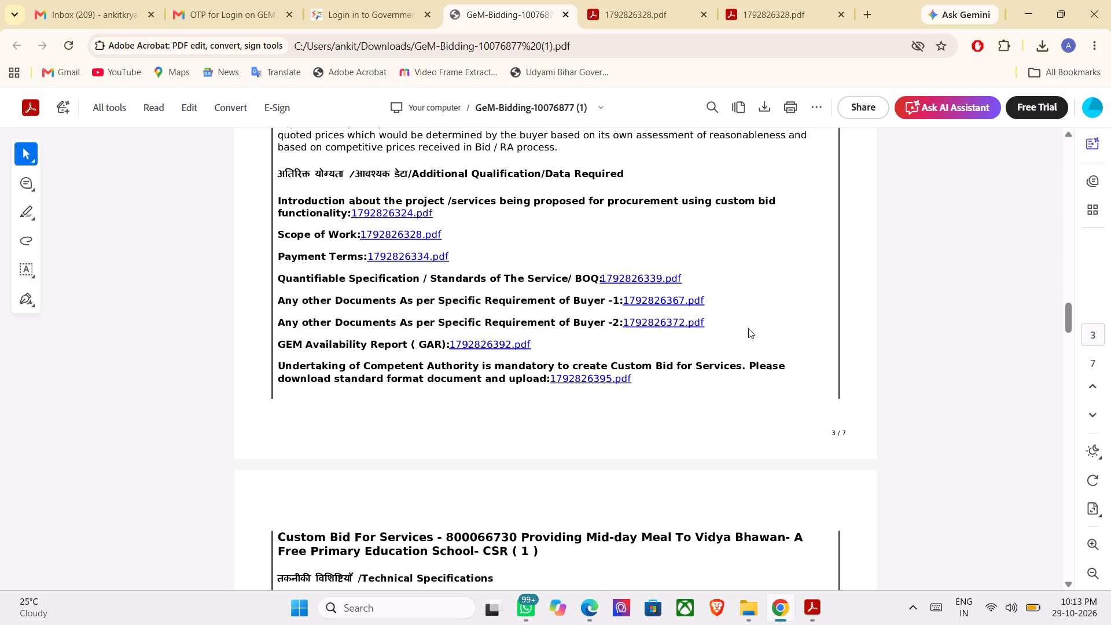
pyautogui.click(641, 278)
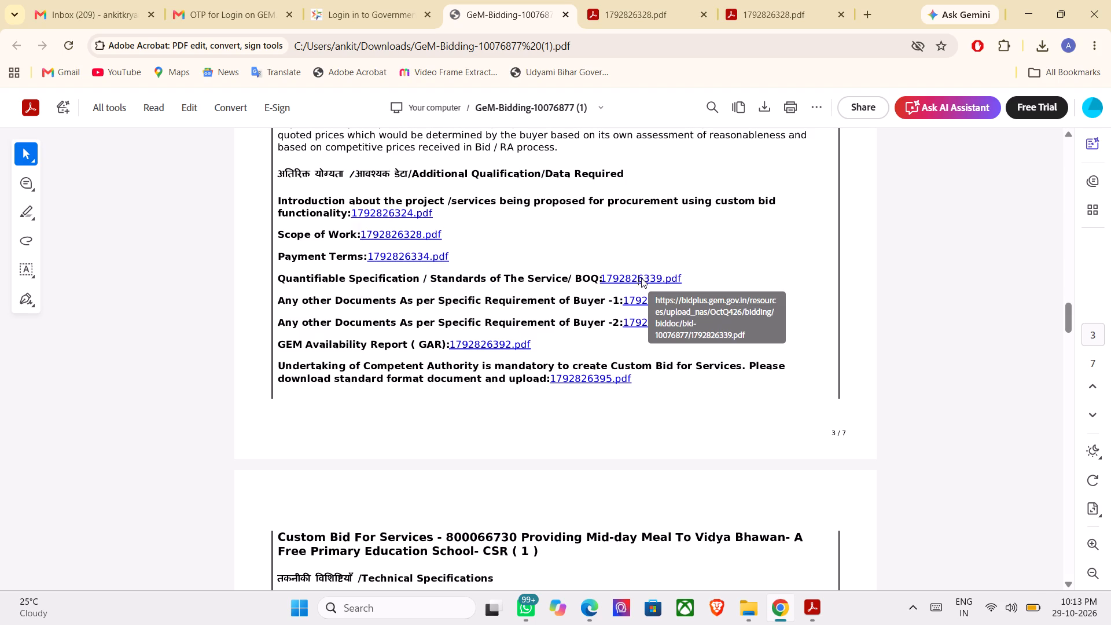
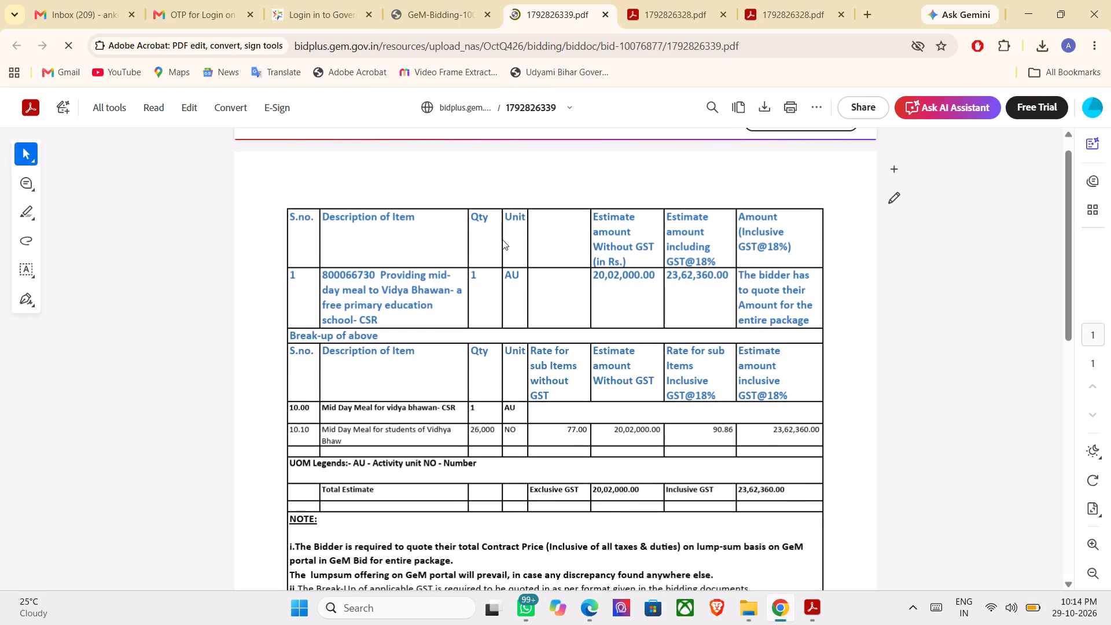
# Examine the BOQ's item break-up, estimate table and bidder pricing notes for the Vidya Bhawan mid-day meal package.
pyautogui.scroll(-1, 502, 240)
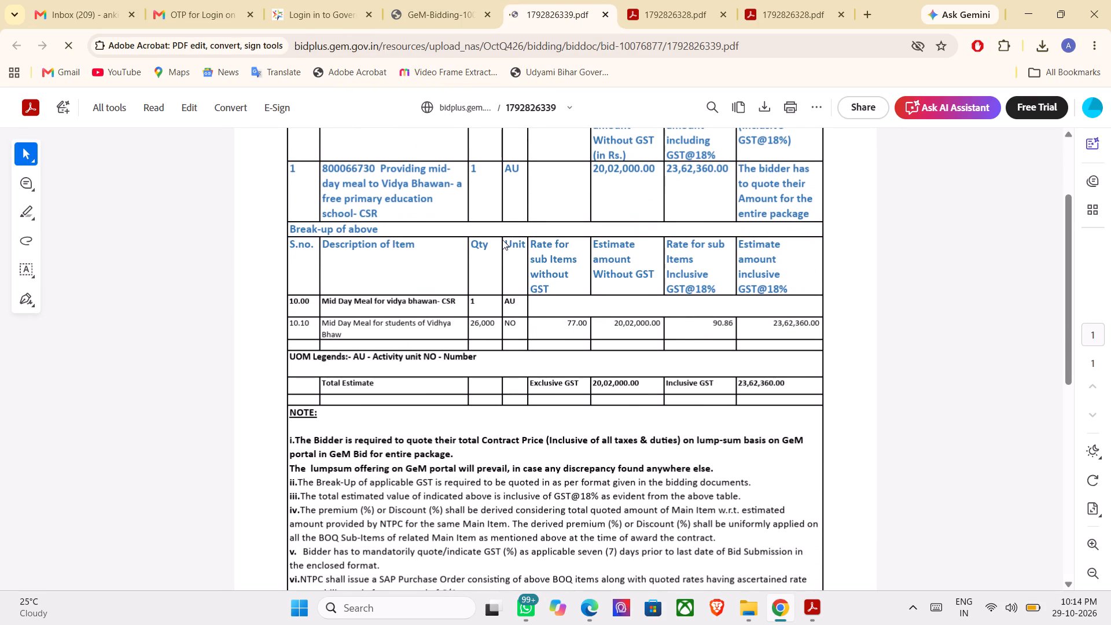
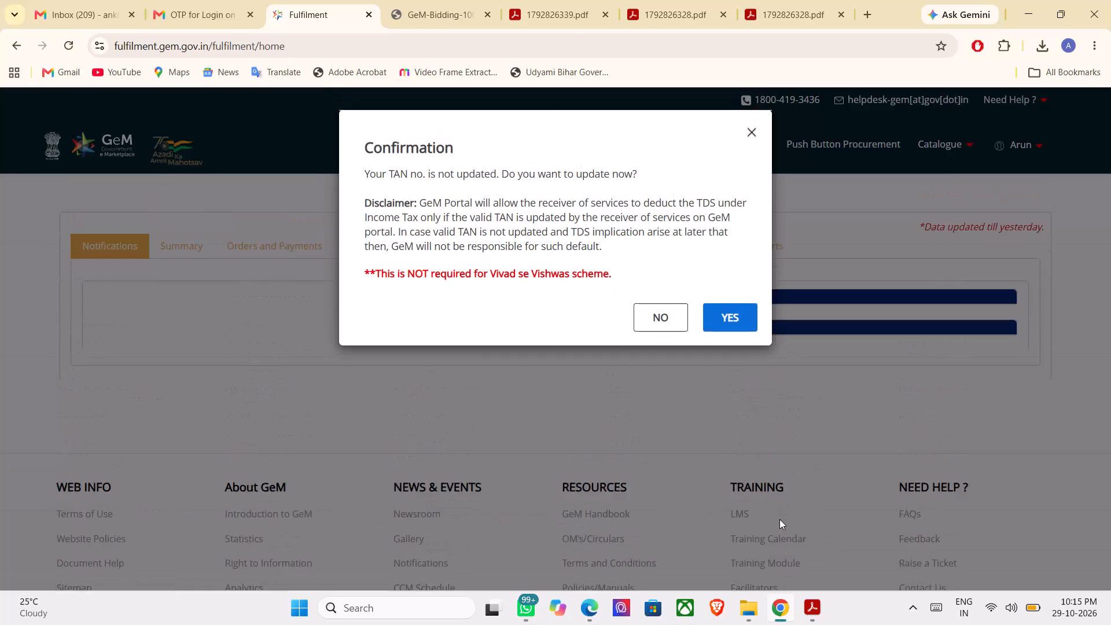
# Decline the TAN update and open the seller's bid listing.
pyautogui.click(646, 318)
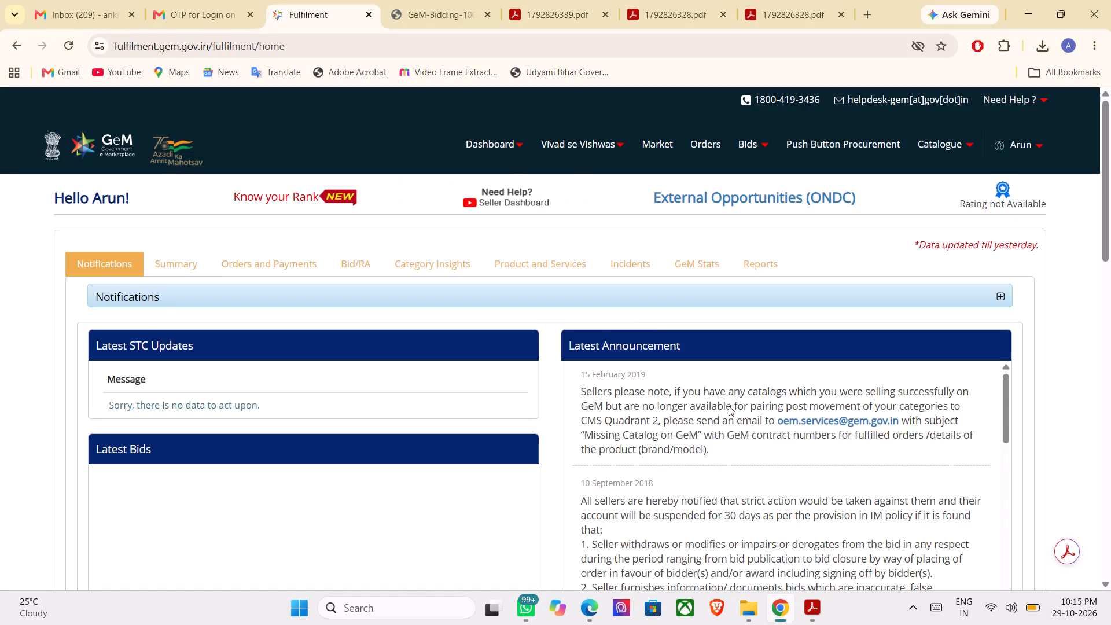
pyautogui.scroll(-3, 729, 406)
pyautogui.click(745, 146)
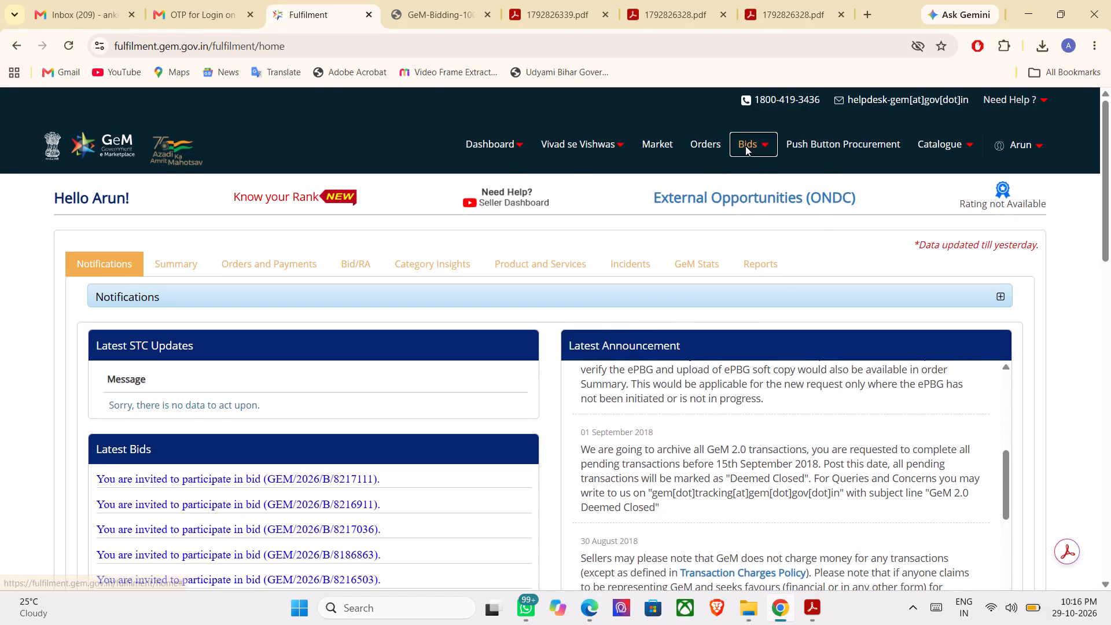
pyautogui.click(734, 217)
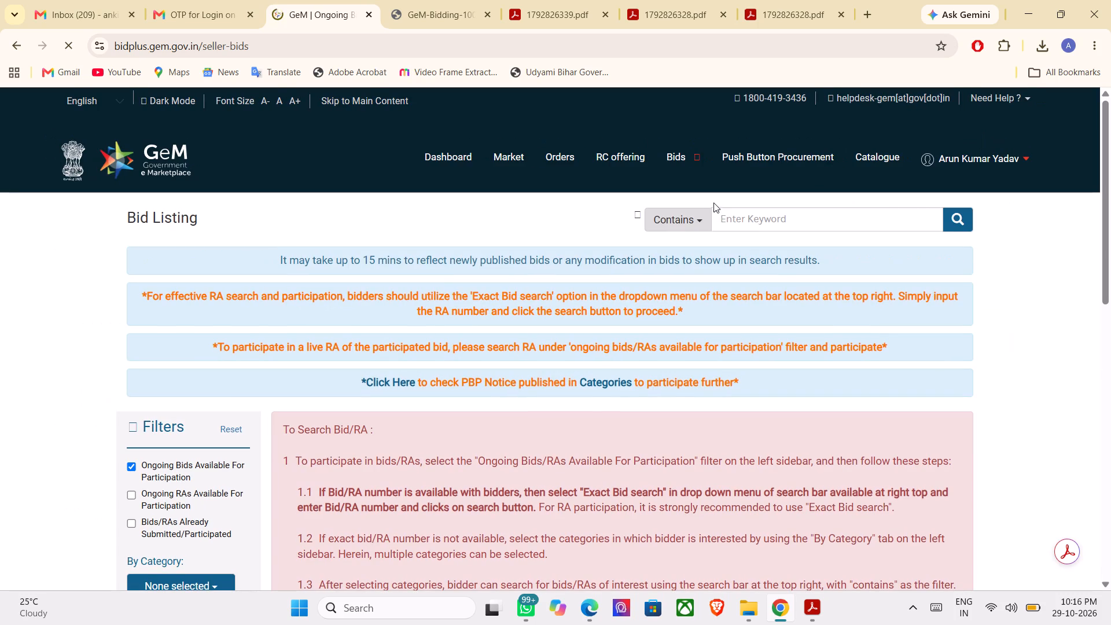
# Search the ongoing bids for KAHALGAON and filter them by the category Custom Bid For Services.
pyautogui.click(734, 217)
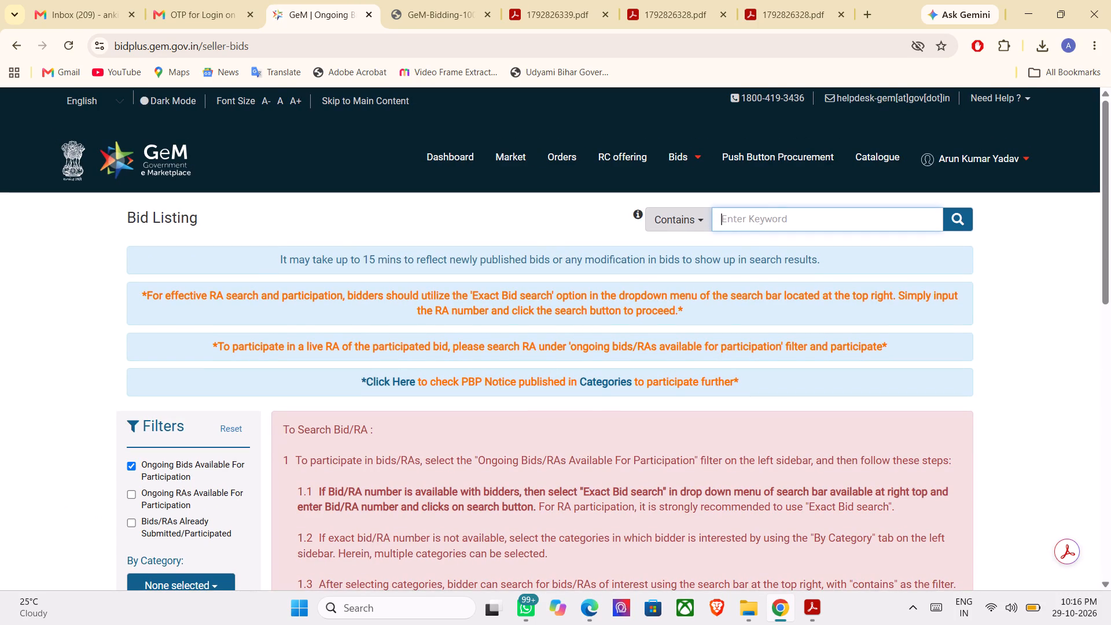
pyautogui.write('KAHALGAON')
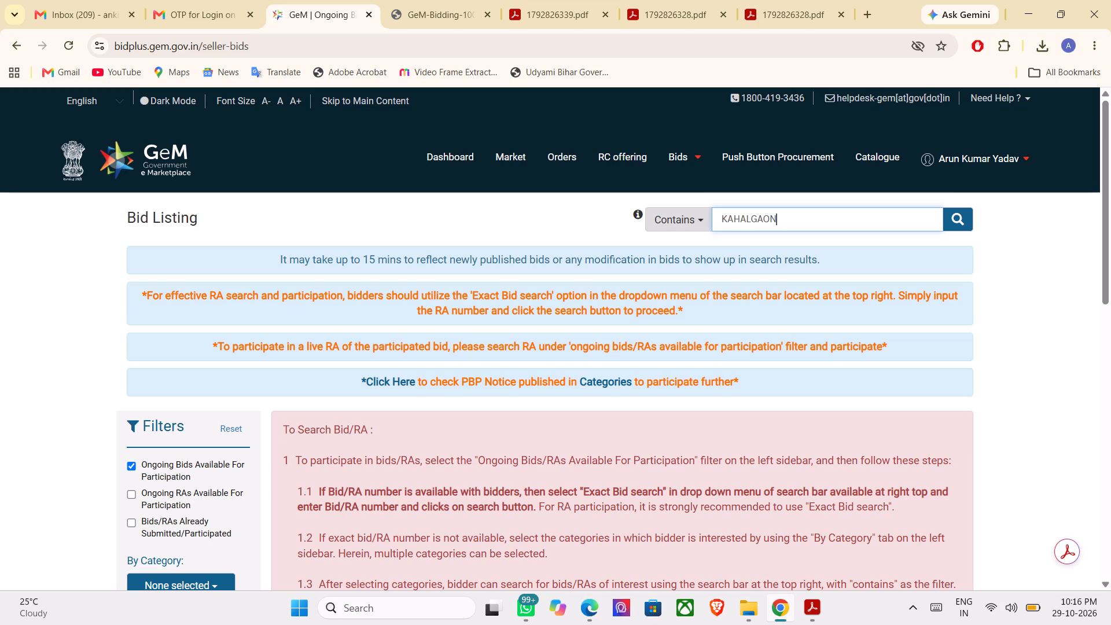
pyautogui.press('Return')
pyautogui.scroll(-1, 474, 421)
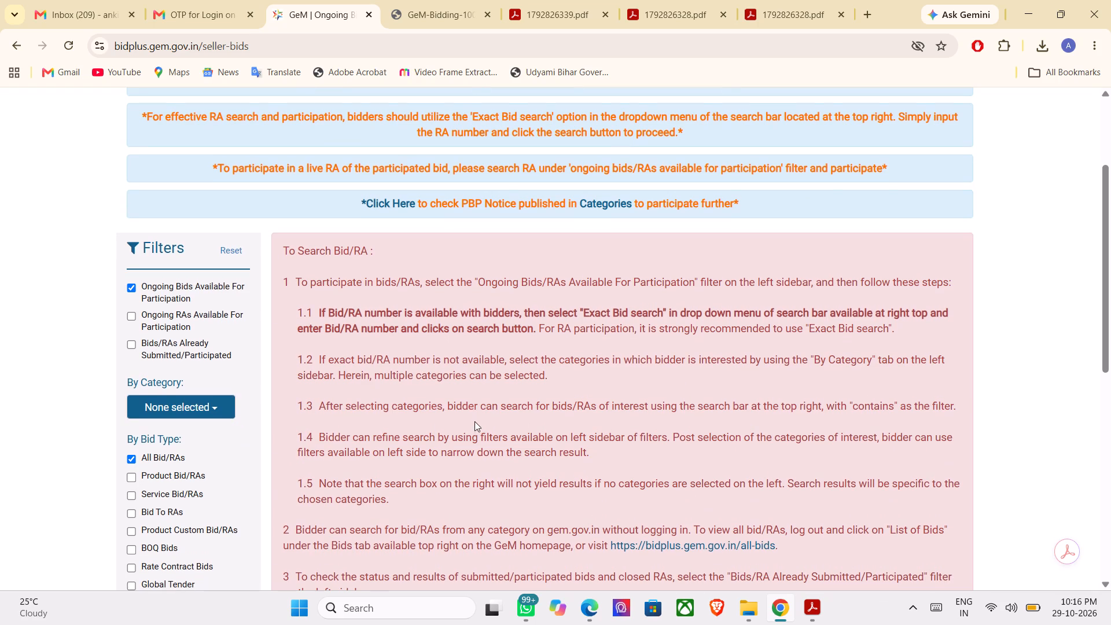
pyautogui.click(220, 403)
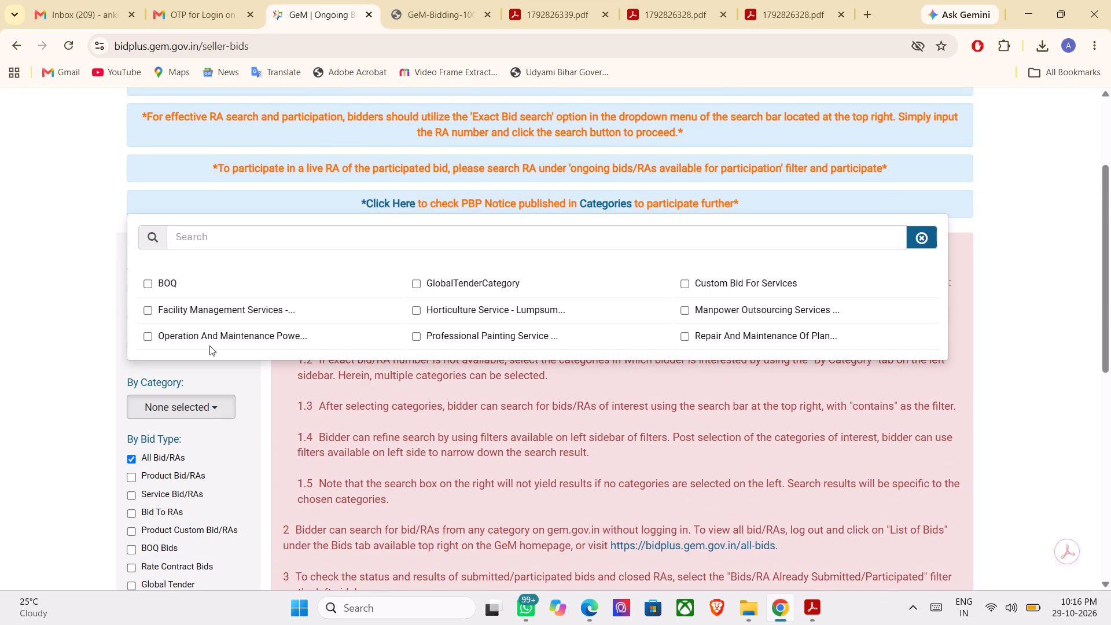
pyautogui.click(687, 286)
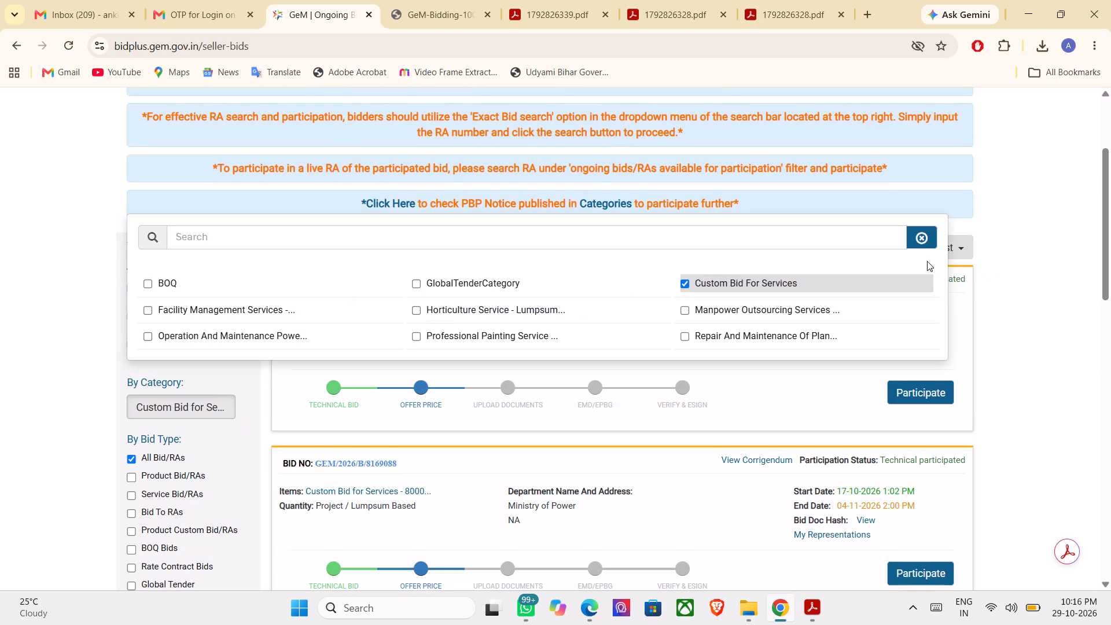
pyautogui.click(913, 237)
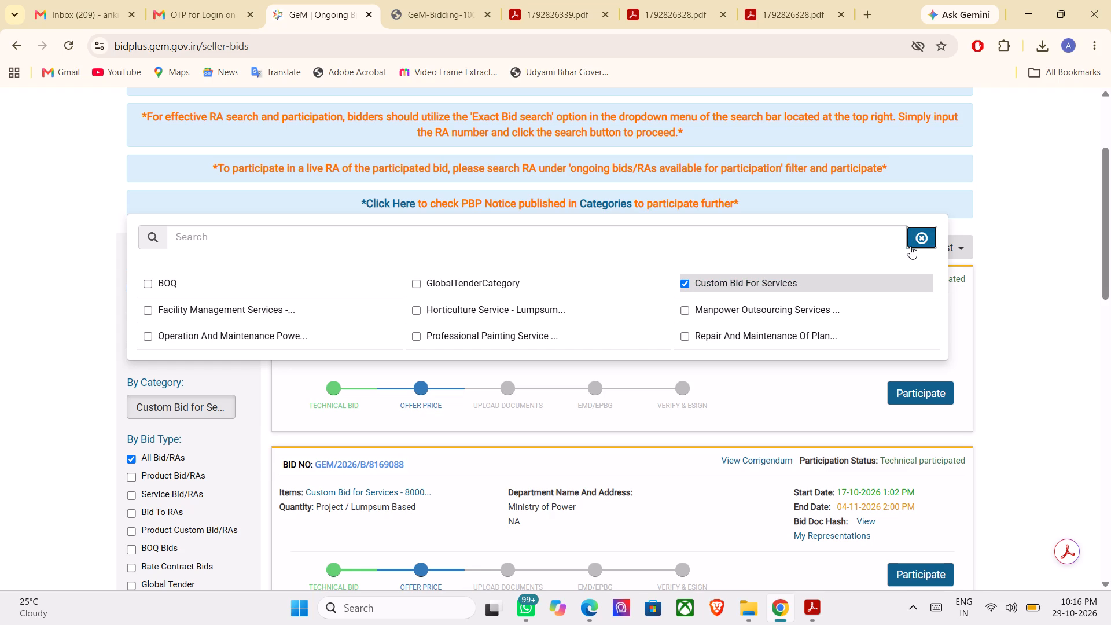
pyautogui.click(914, 245)
pyautogui.click(1020, 336)
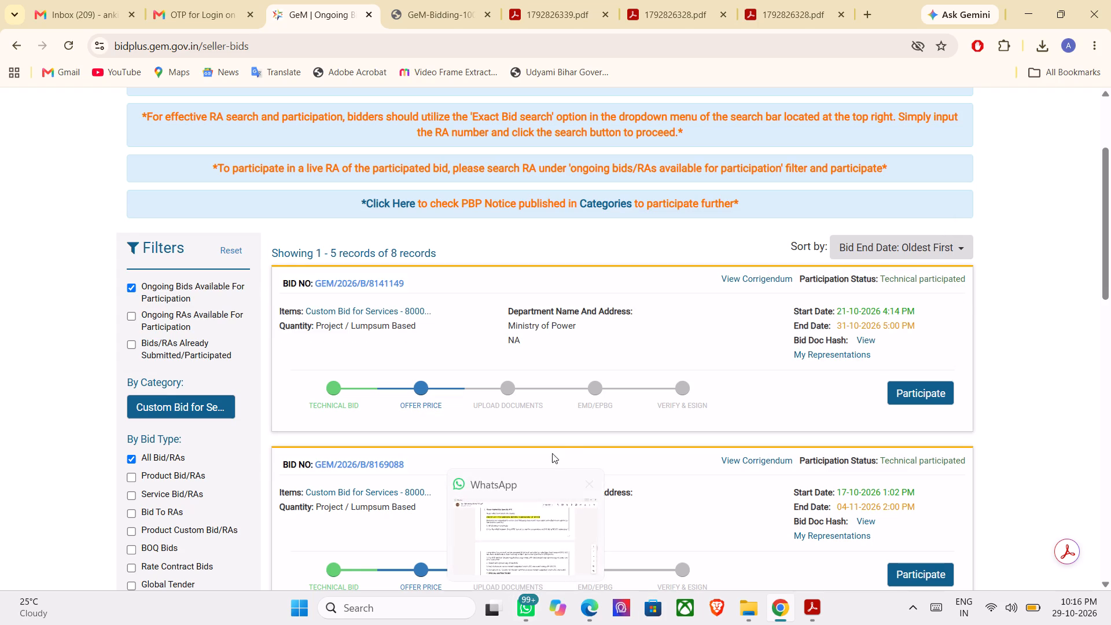
# Look through both pages of the filtered bids, checking their item descriptions, departments, end dates and participation status.
pyautogui.scroll(-2, 553, 446)
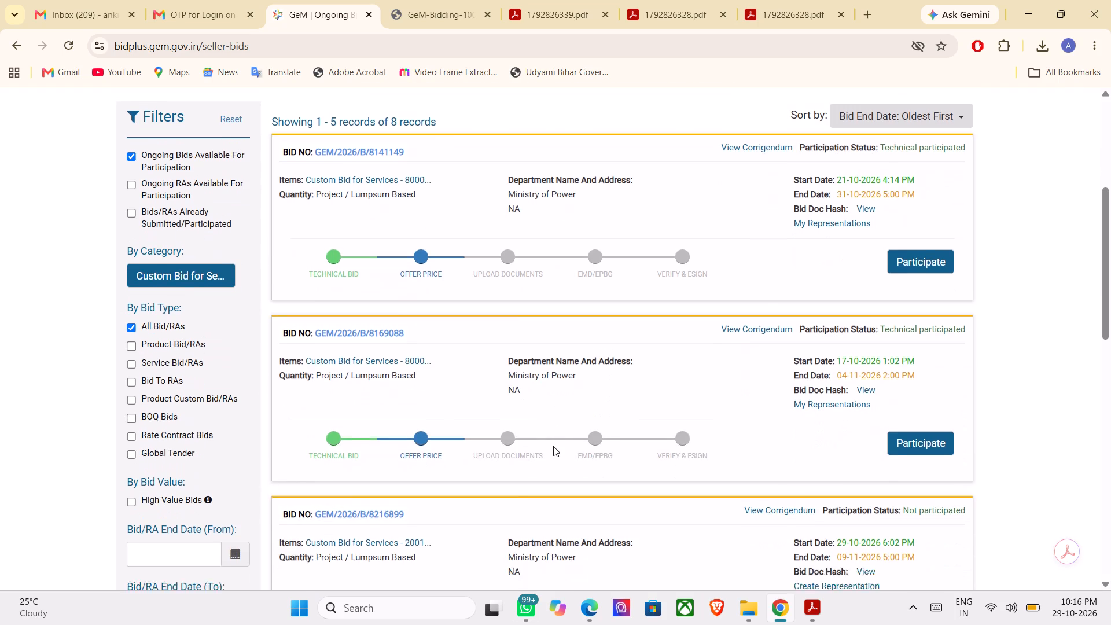
pyautogui.scroll(-3, 553, 446)
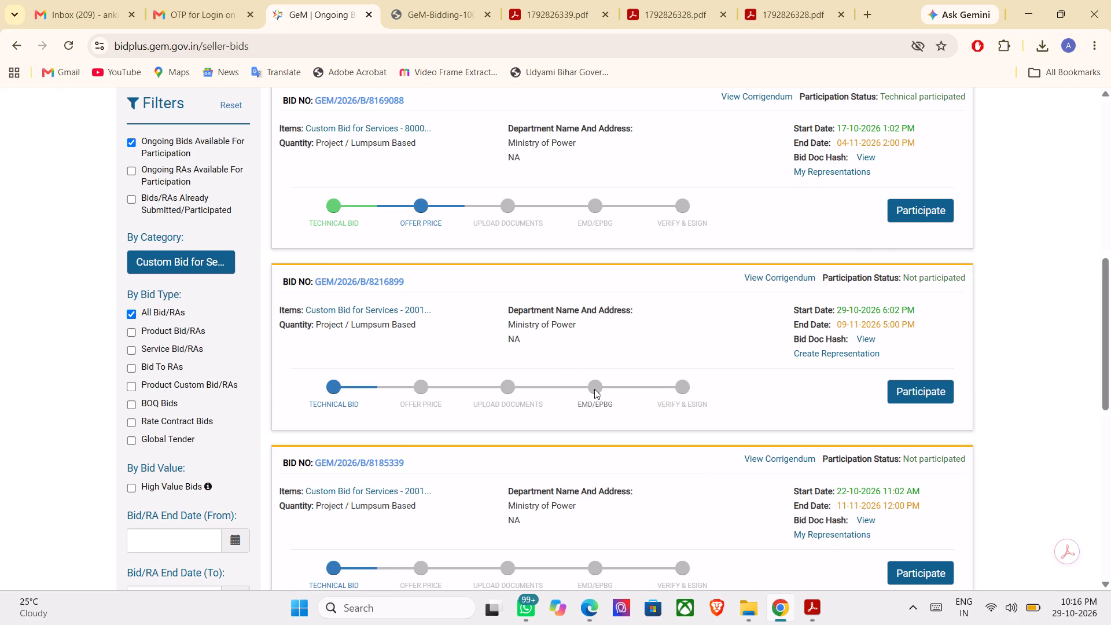
pyautogui.scroll(-1, 594, 389)
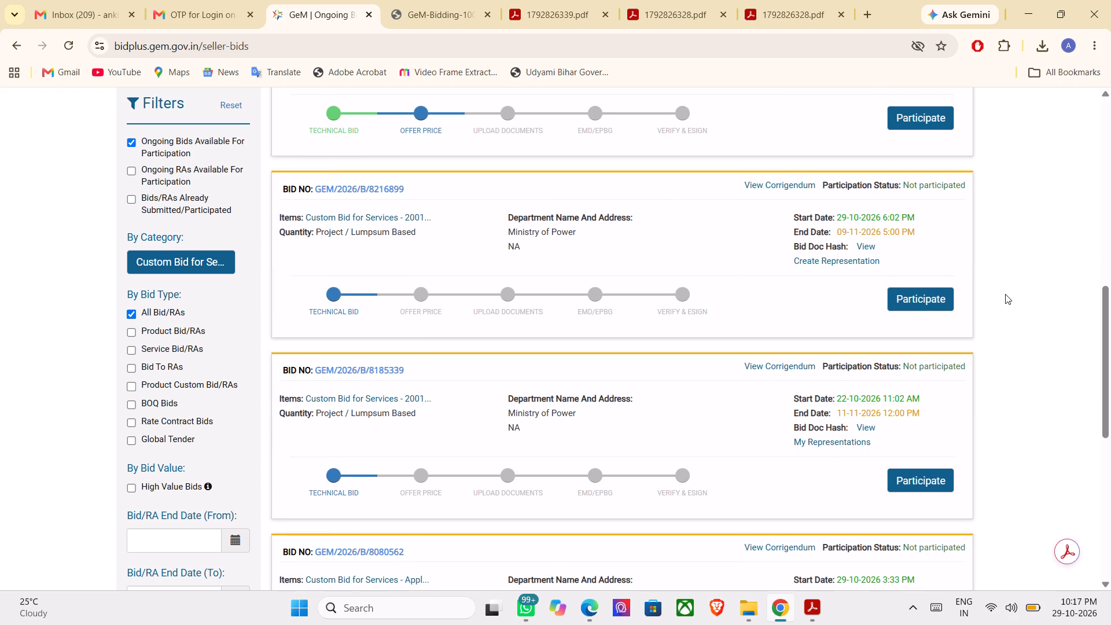
pyautogui.scroll(1, 1005, 294)
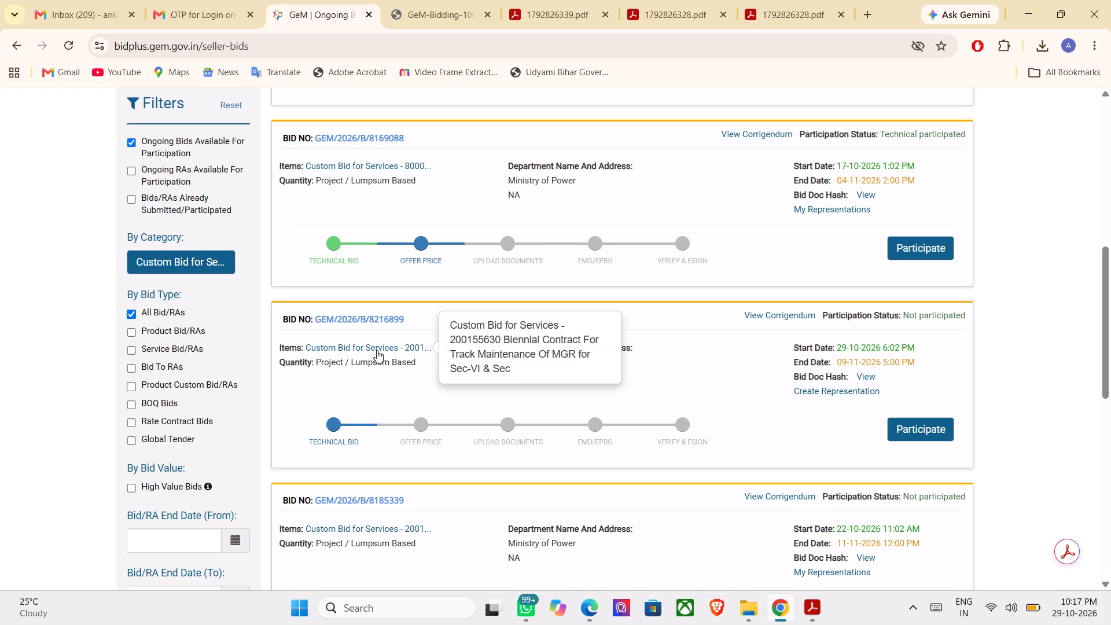
pyautogui.scroll(-2, 377, 350)
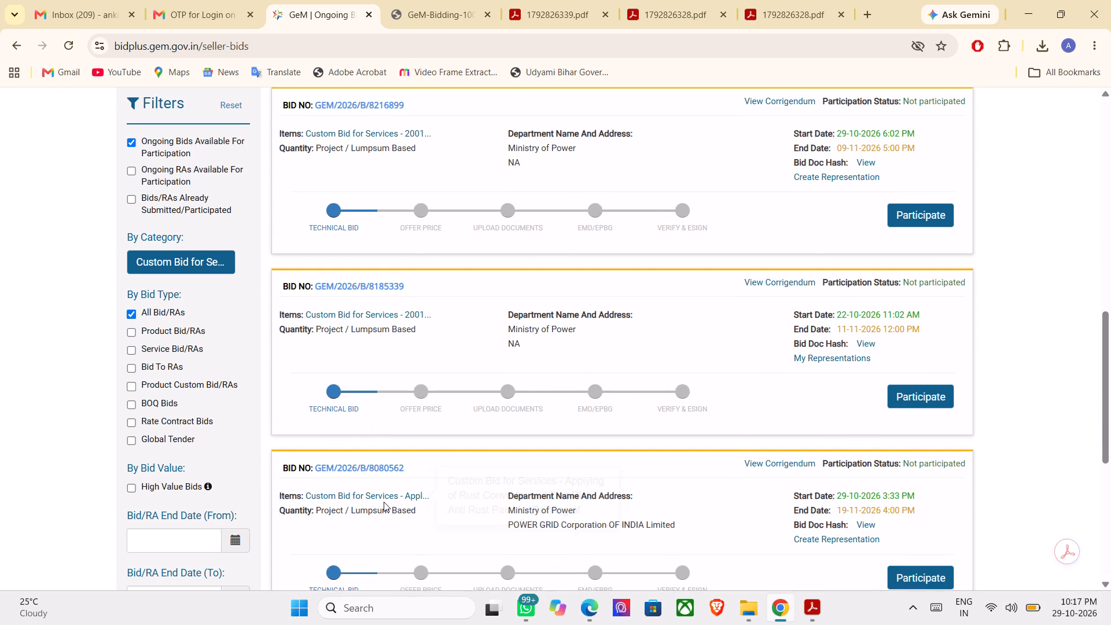
pyautogui.scroll(-1, 384, 502)
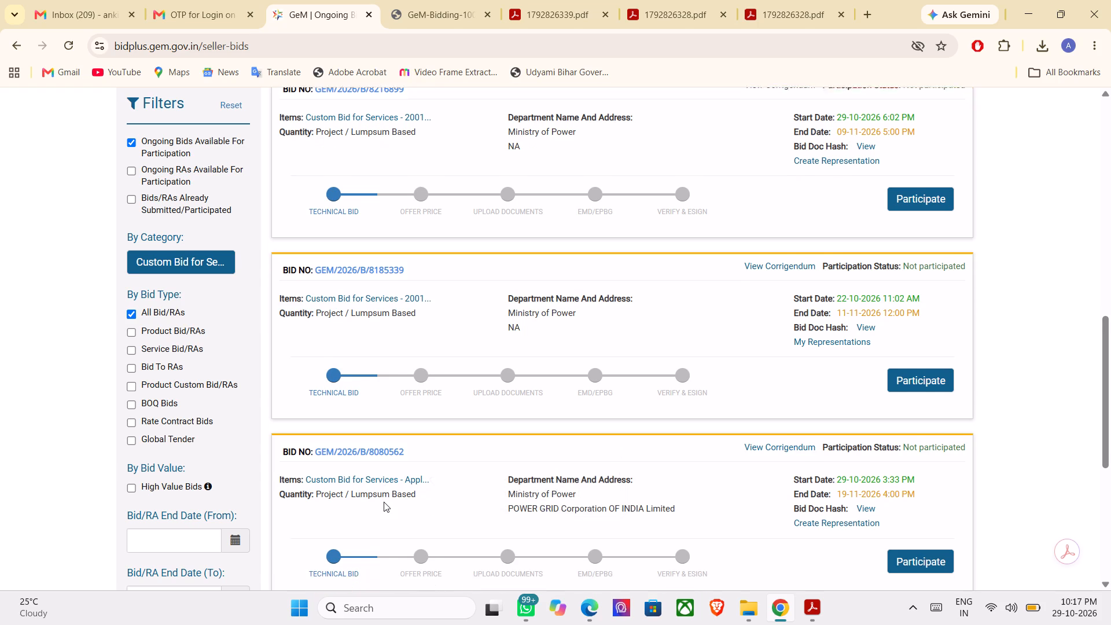
pyautogui.scroll(-2, 384, 502)
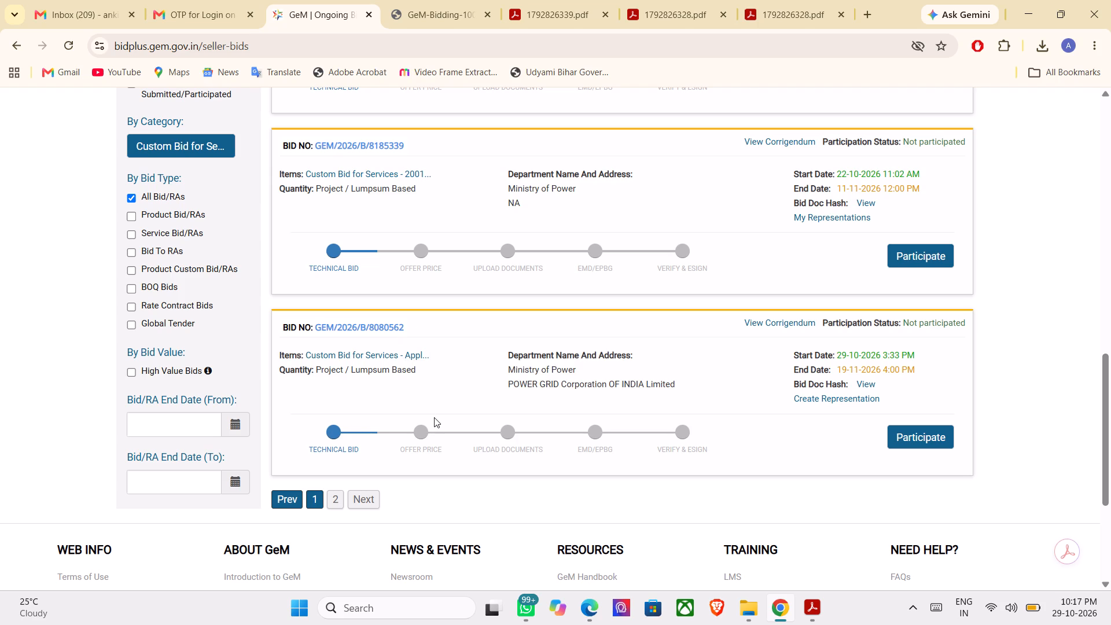
pyautogui.click(340, 494)
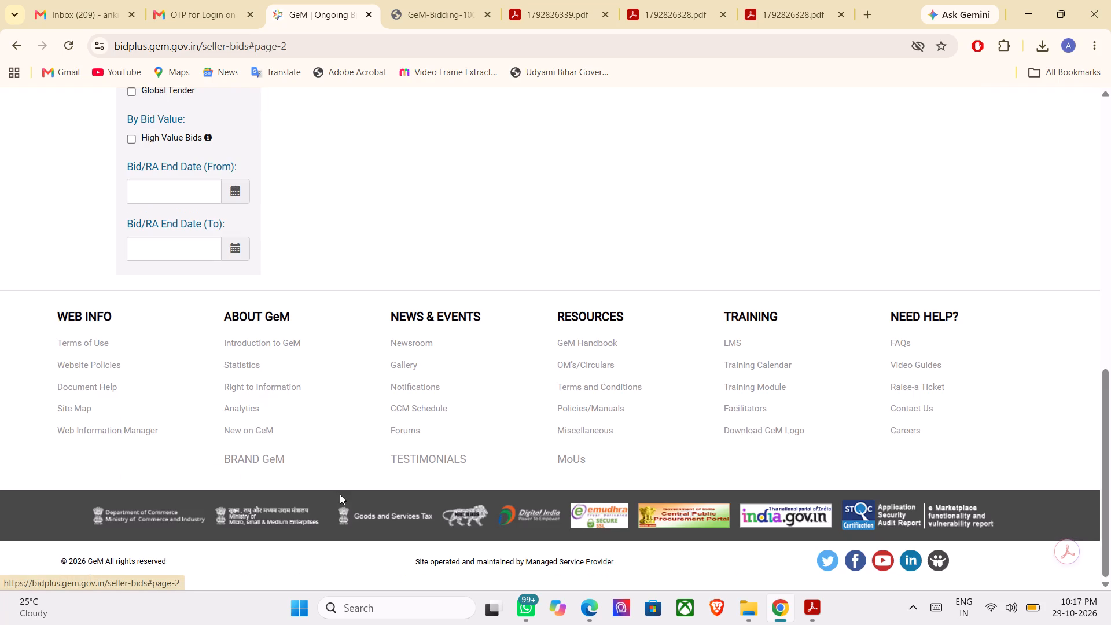
pyautogui.scroll(4, 469, 401)
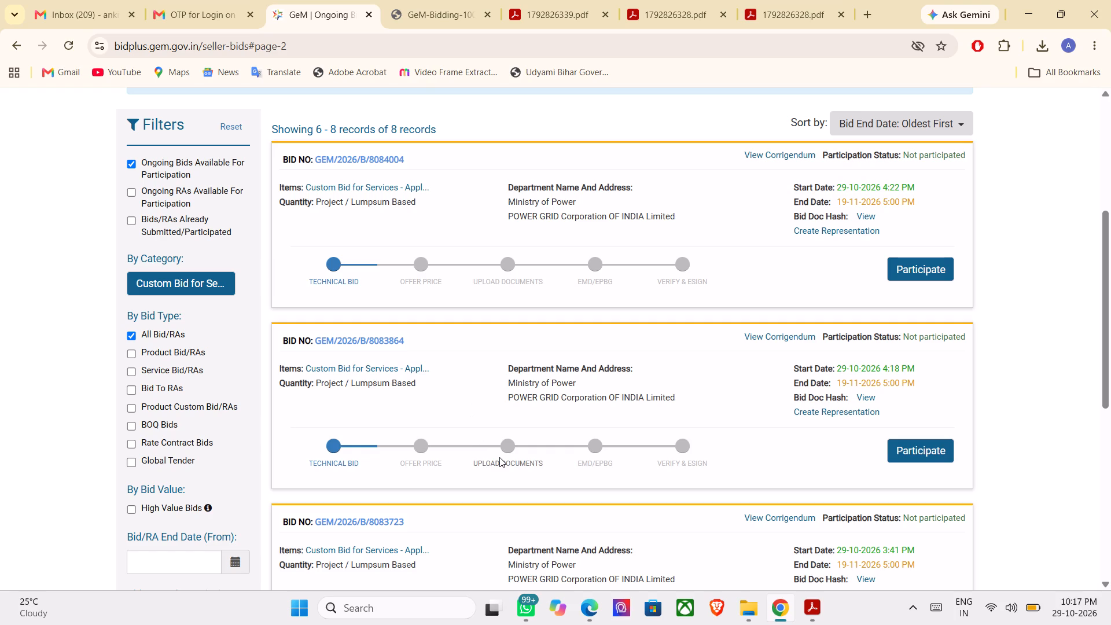
pyautogui.scroll(-1, 484, 356)
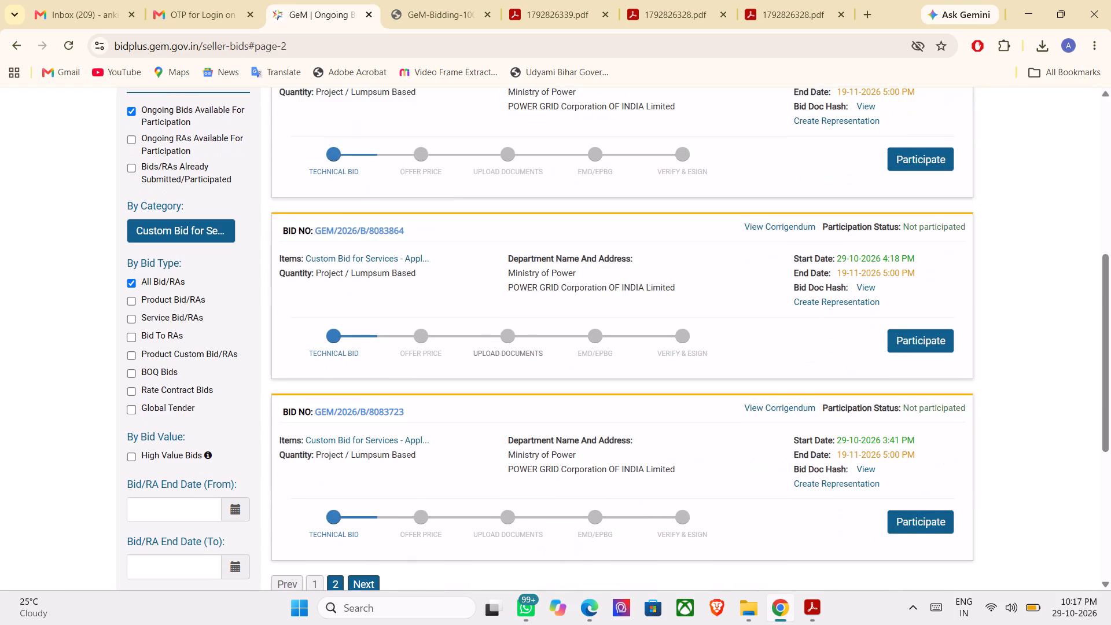
pyautogui.scroll(-1, 484, 356)
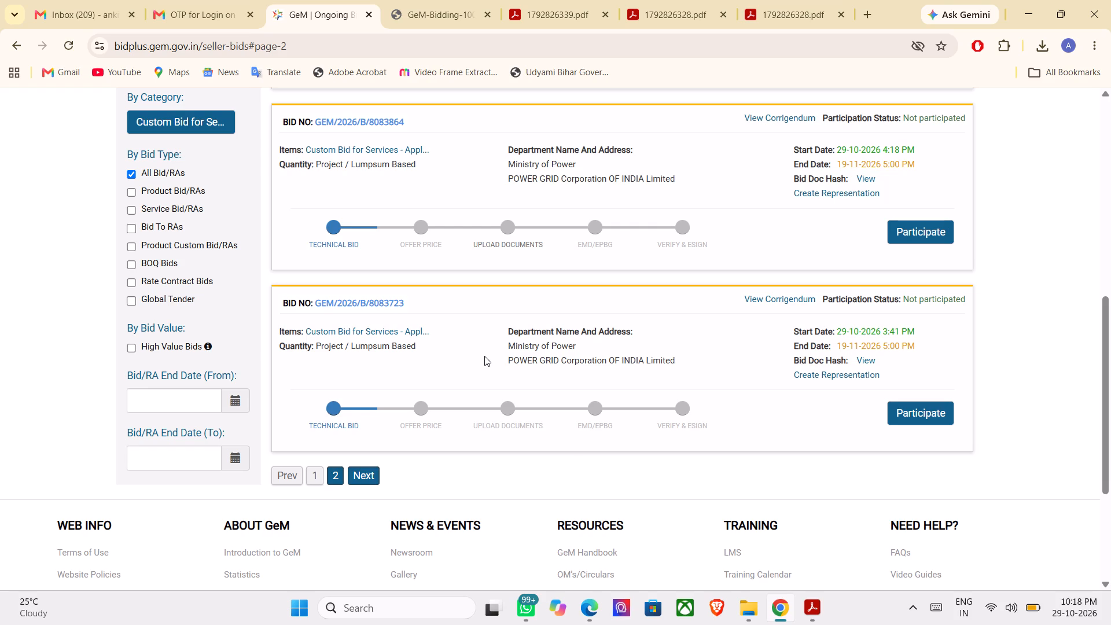
pyautogui.scroll(-1, 568, 445)
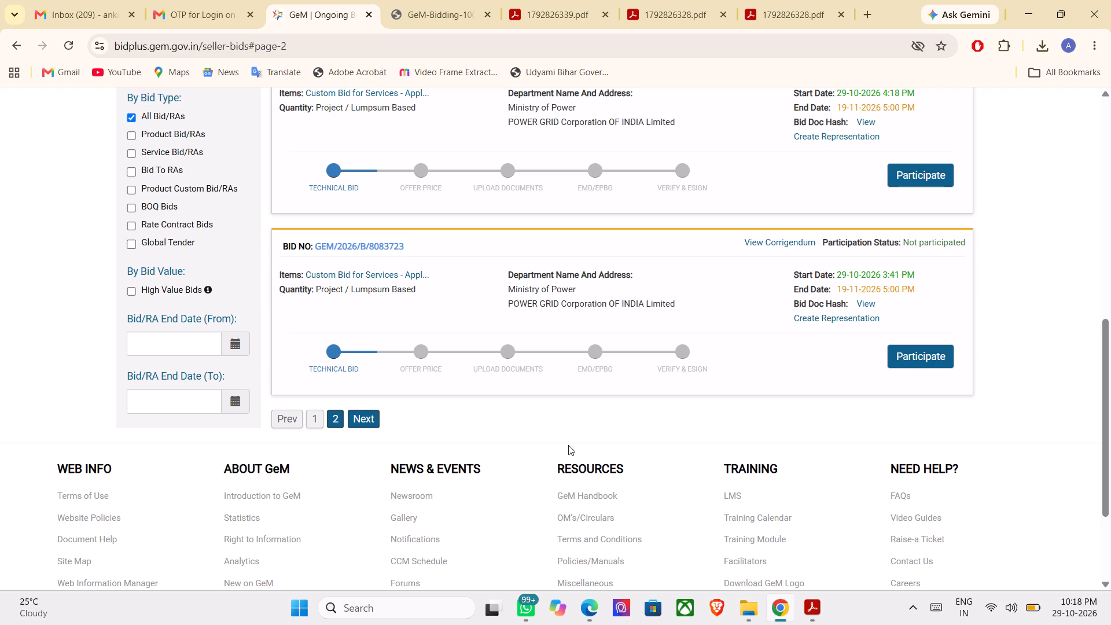
# Review the Section-V technical specifications PDF, including the weekly meal menu and the other terms and conditions.
pyautogui.click(789, 0)
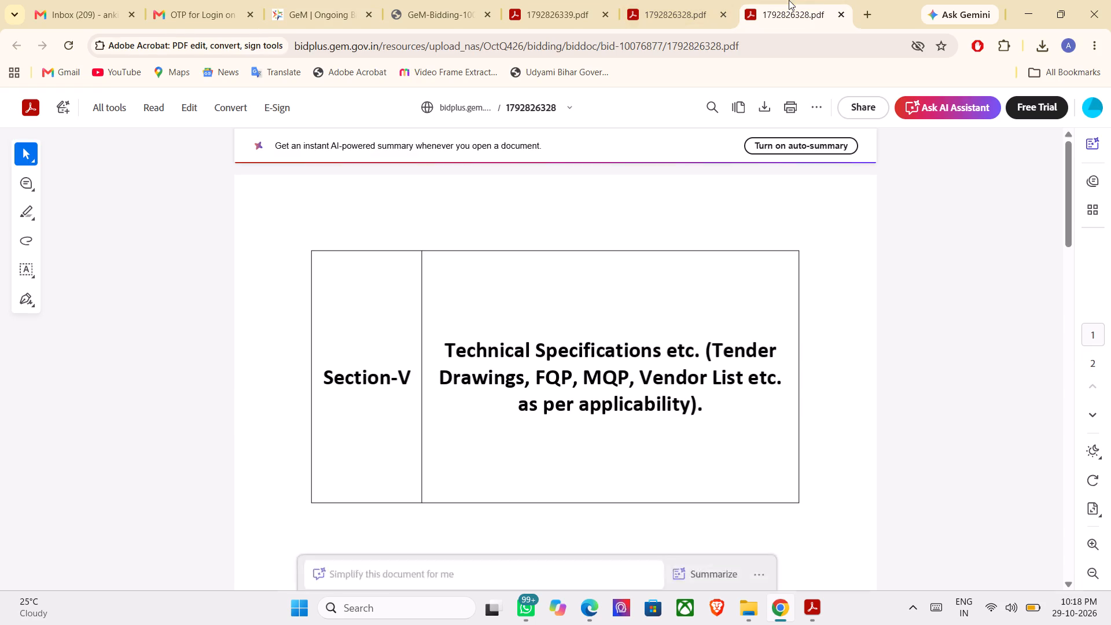
pyautogui.scroll(5, 678, 262)
pyautogui.scroll(-3, 678, 262)
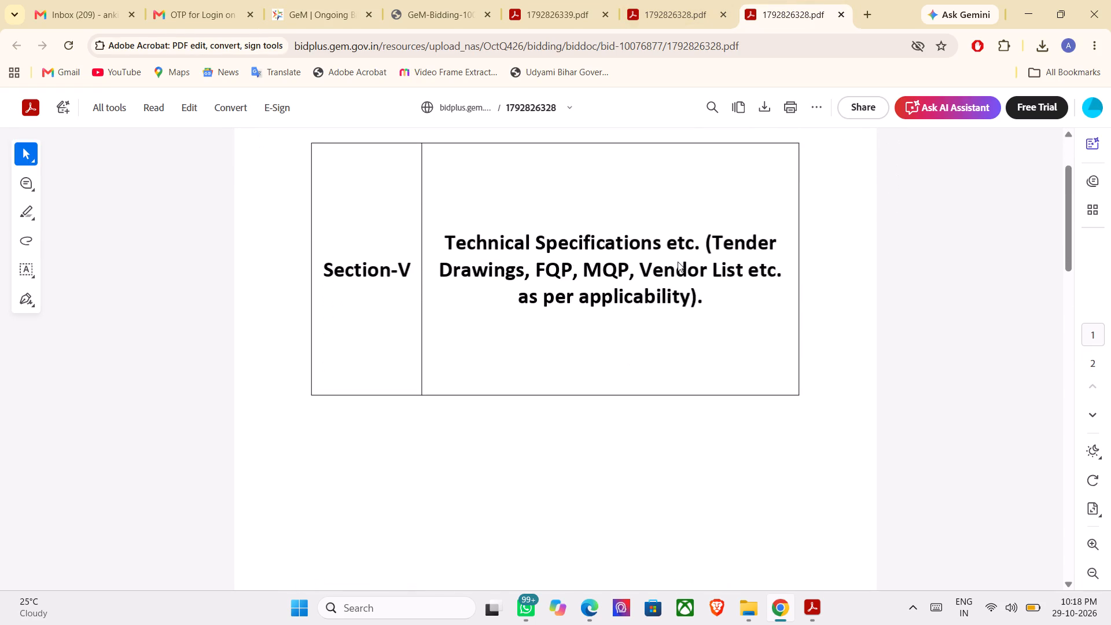
pyautogui.scroll(-9, 678, 262)
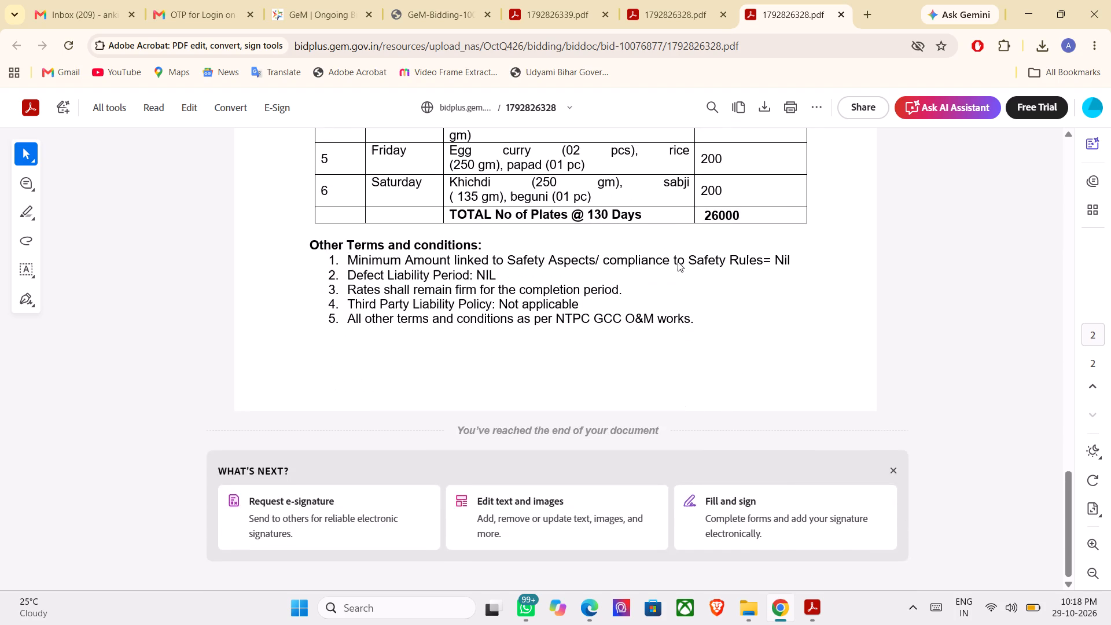
pyautogui.scroll(-3, 678, 262)
pyautogui.scroll(12, 678, 262)
pyautogui.click(677, 0)
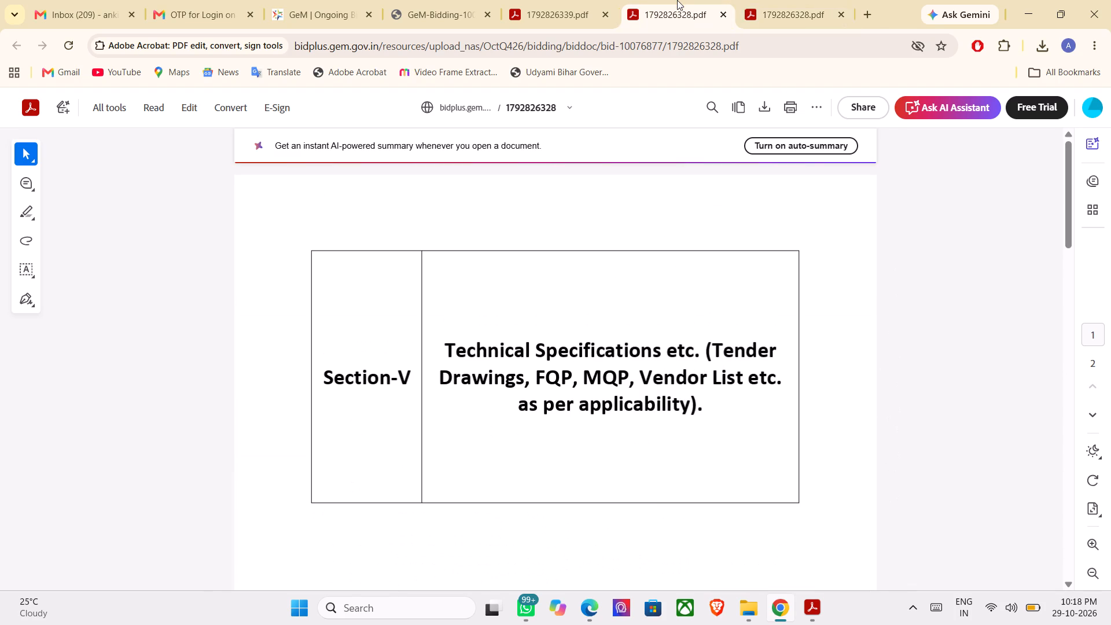
pyautogui.click(673, 13)
# Examine the price schedule PDF for the mid-day meal service, with its item estimates, break-up and notes.
pyautogui.click(549, 14)
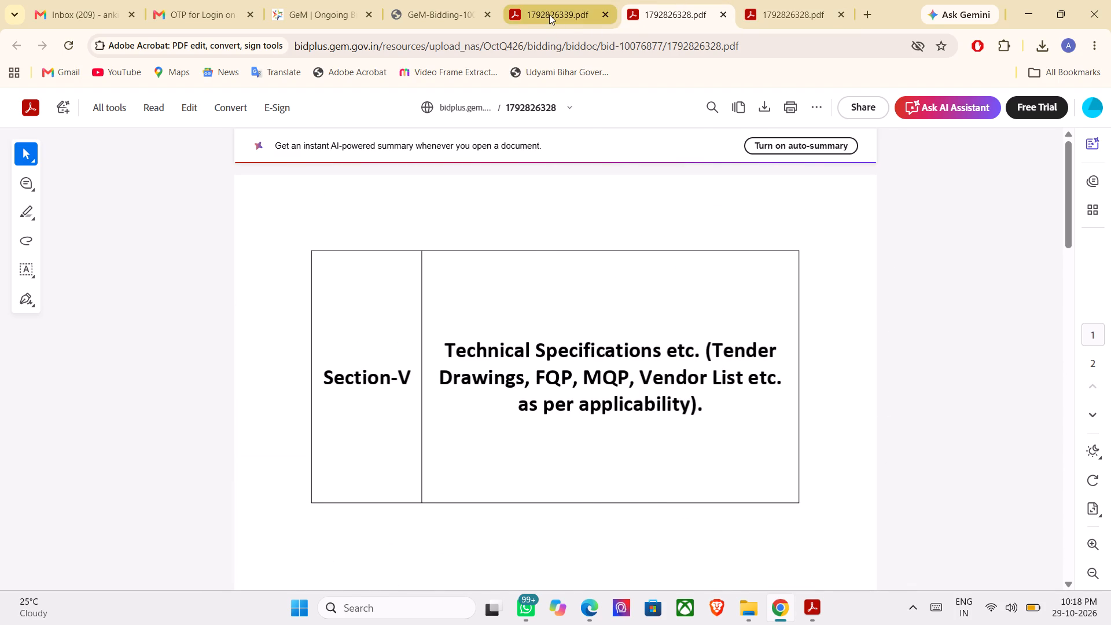
pyautogui.scroll(2, 571, 227)
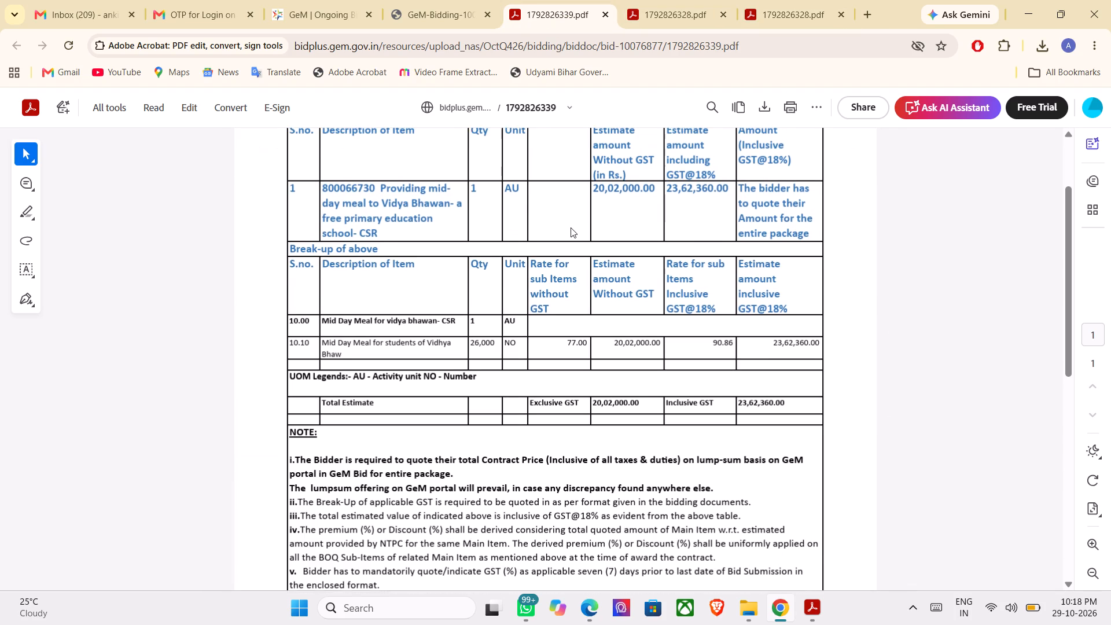
pyautogui.scroll(2, 571, 227)
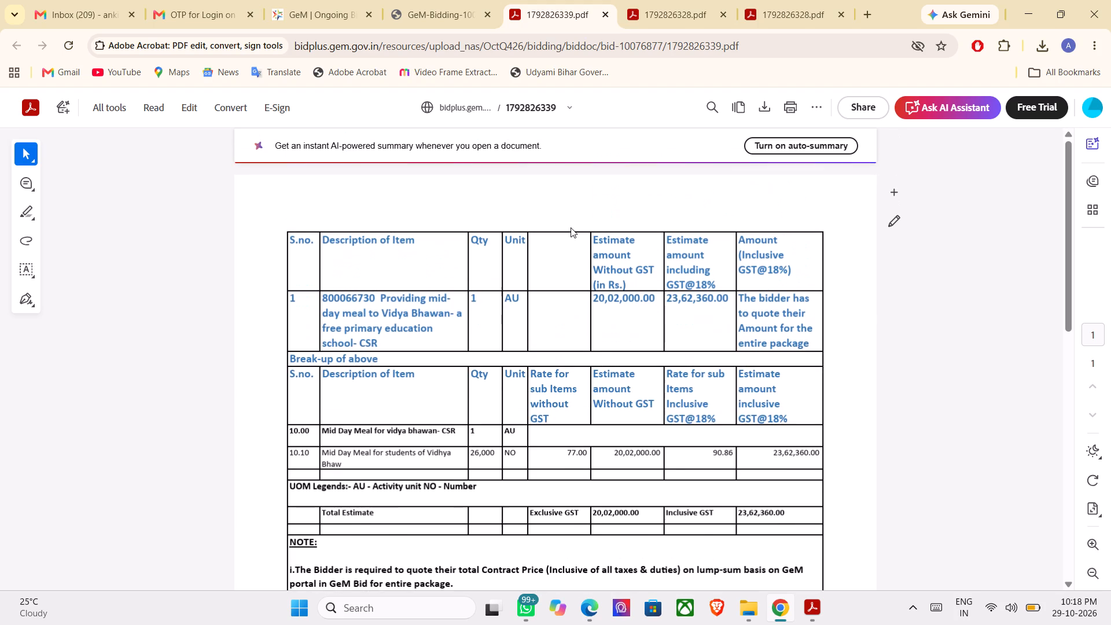
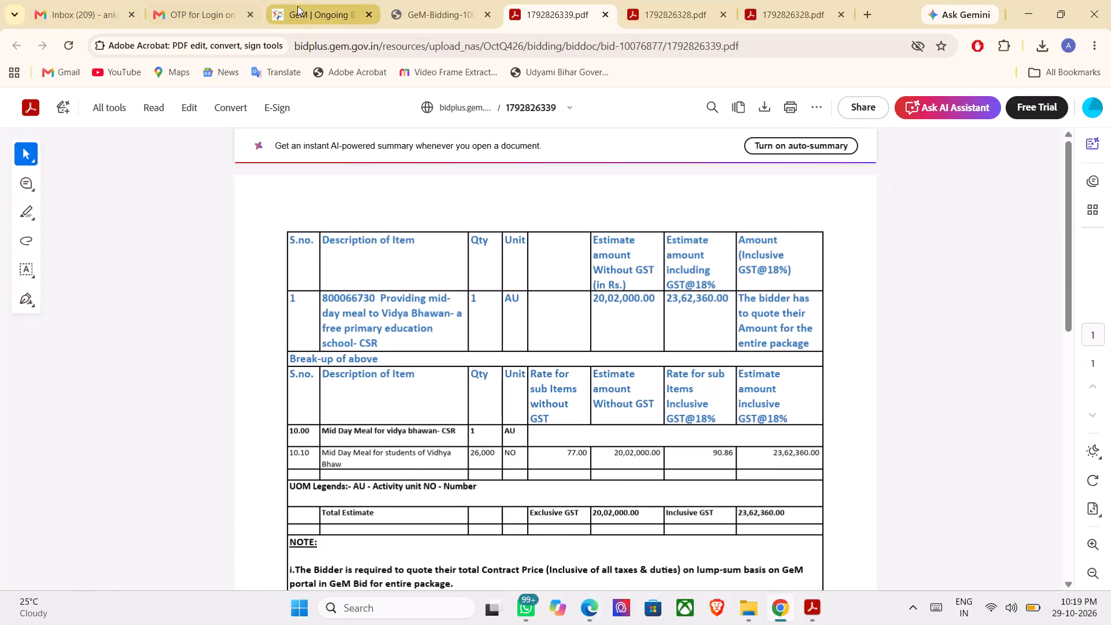
# Return to the GeM bid listing and review the item descriptions, end dates and participation status of the first-page Kahalgaon bids.
pyautogui.click(297, 6)
pyautogui.scroll(1, 625, 300)
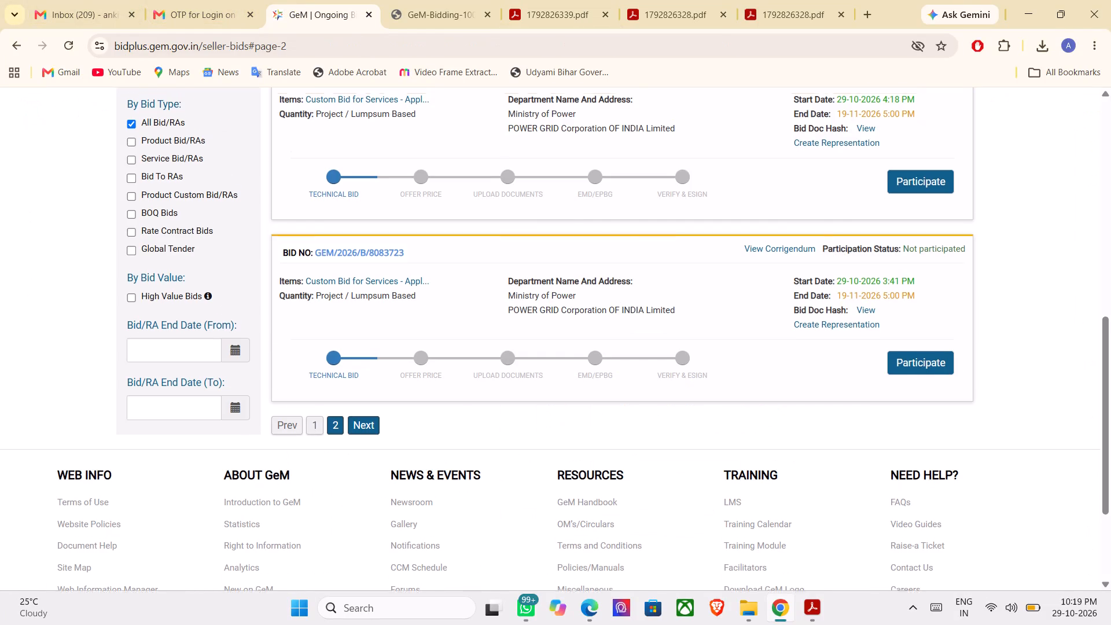
pyautogui.scroll(5, 625, 300)
pyautogui.scroll(-2, 625, 300)
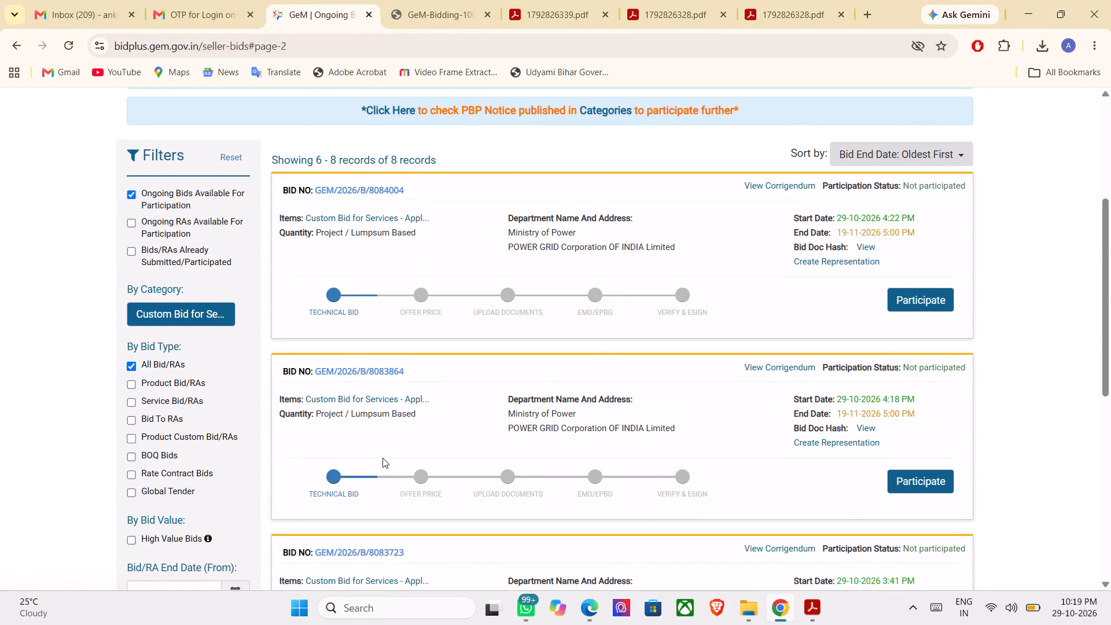
pyautogui.scroll(-3, 382, 458)
pyautogui.click(310, 468)
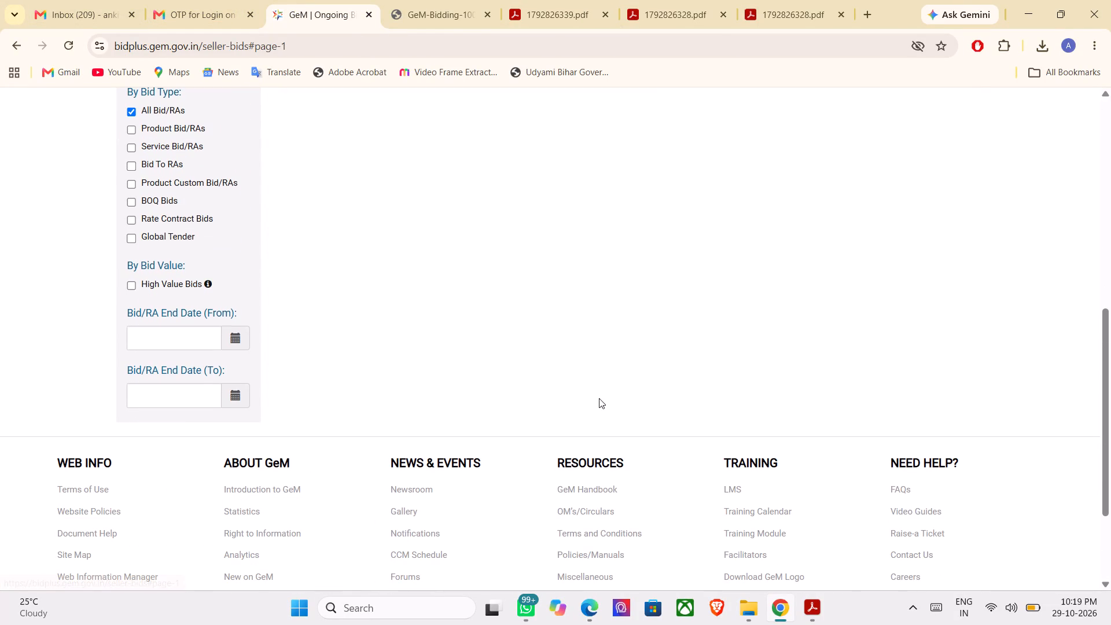
pyautogui.scroll(3, 599, 398)
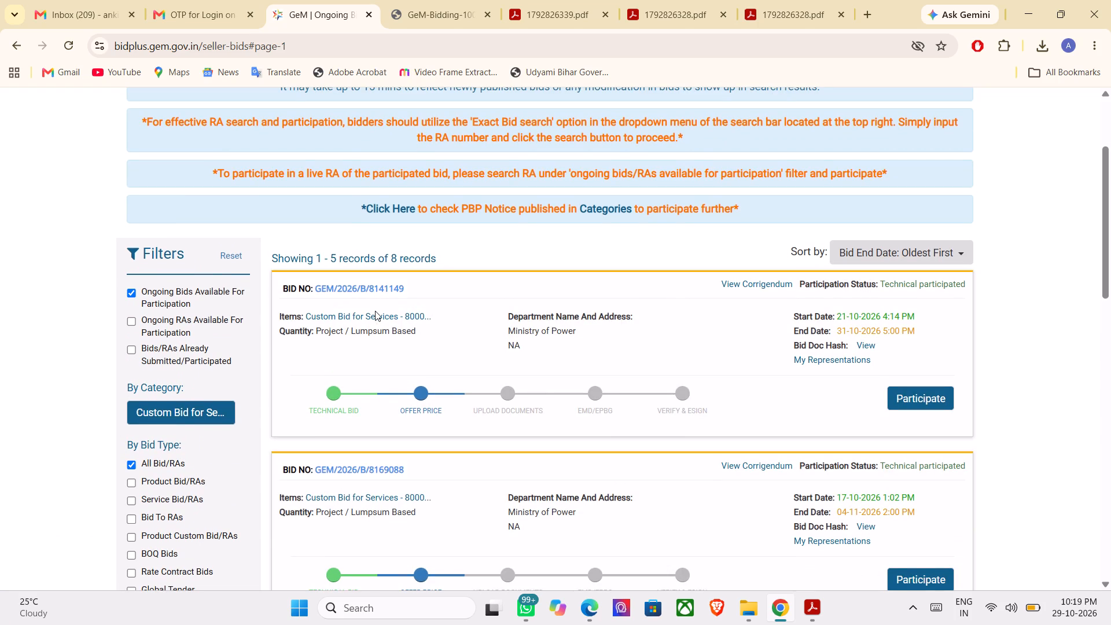
pyautogui.scroll(-1, 379, 315)
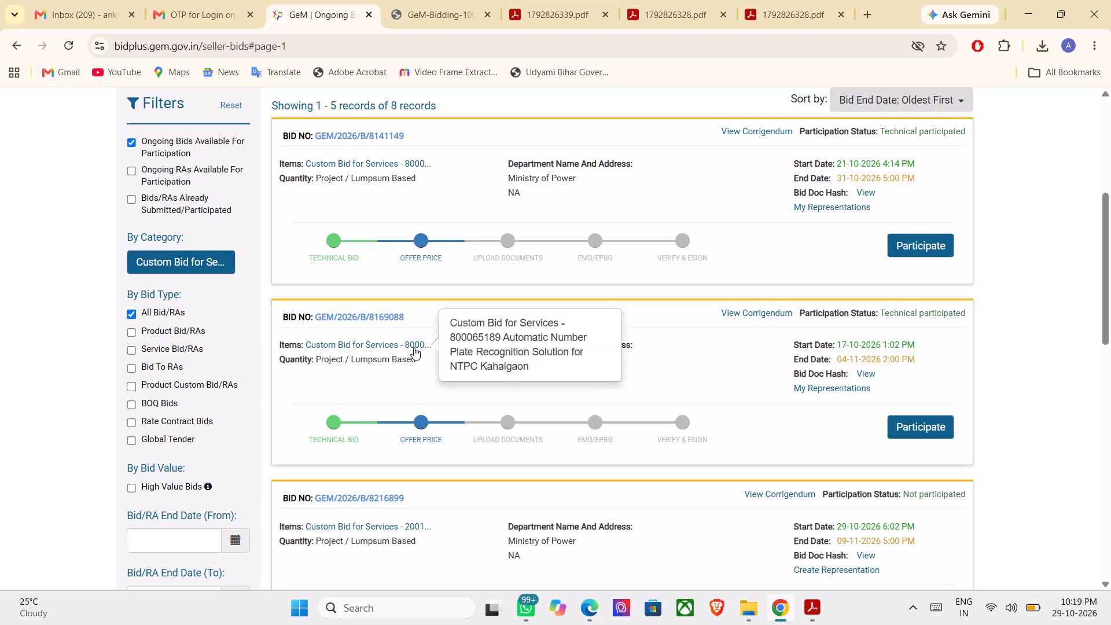
pyautogui.scroll(-2, 414, 347)
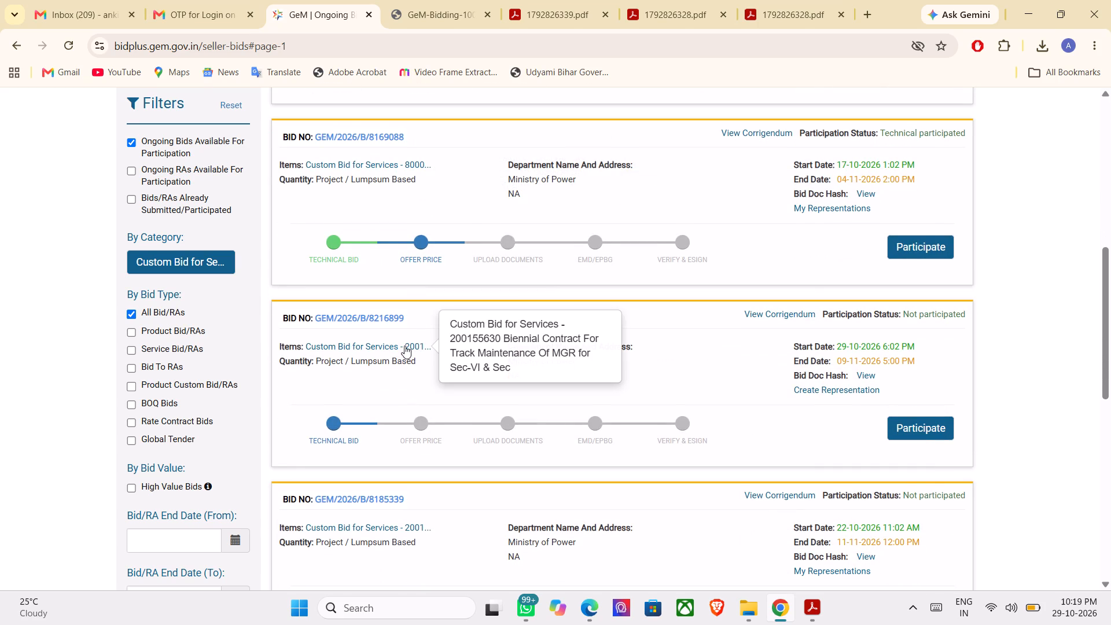
pyautogui.scroll(-2, 404, 345)
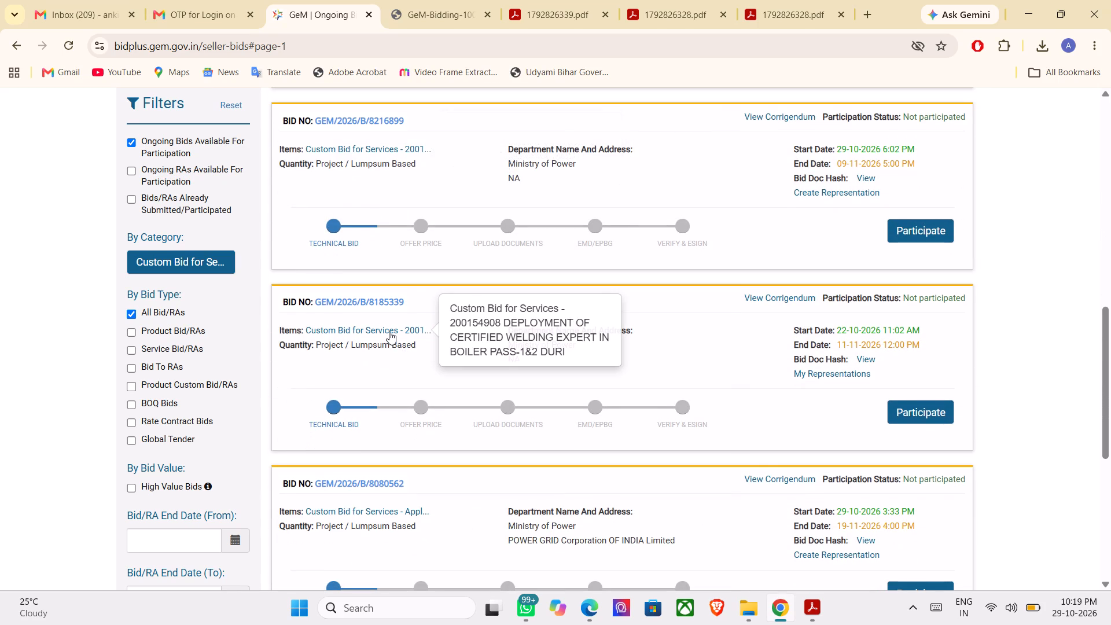
pyautogui.scroll(-2, 389, 332)
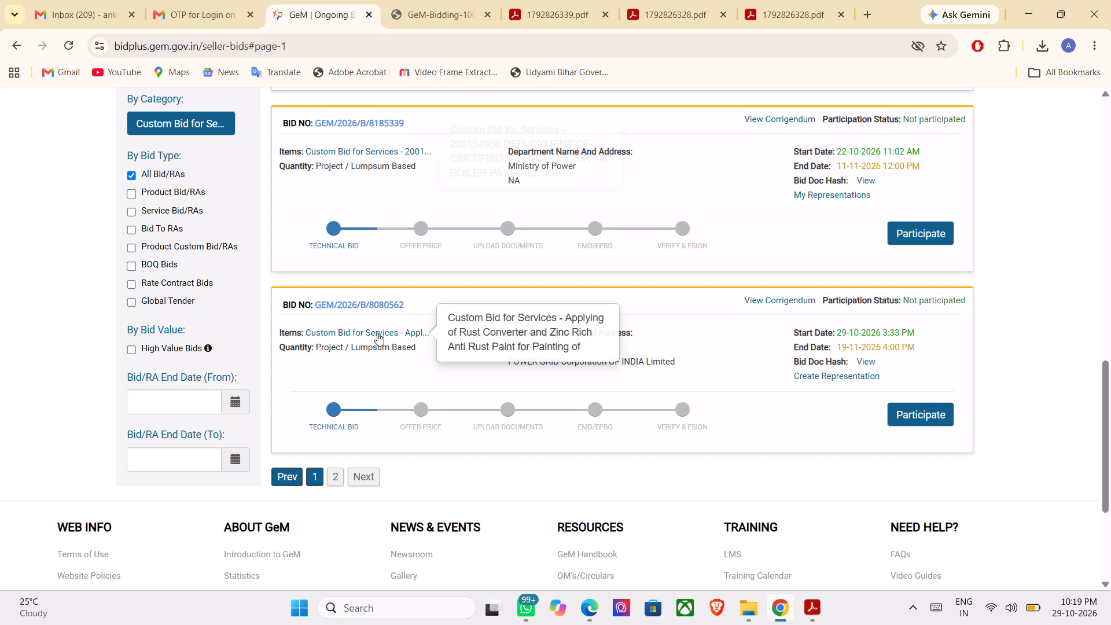
pyautogui.scroll(7, 377, 333)
pyautogui.scroll(-2, 376, 328)
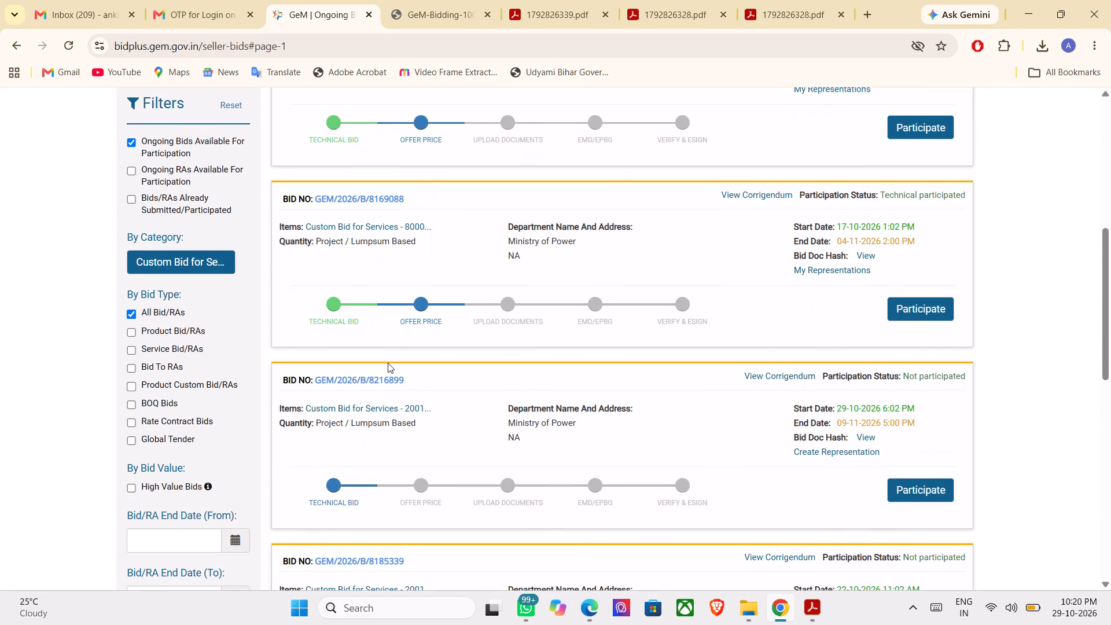
pyautogui.scroll(-1, 400, 405)
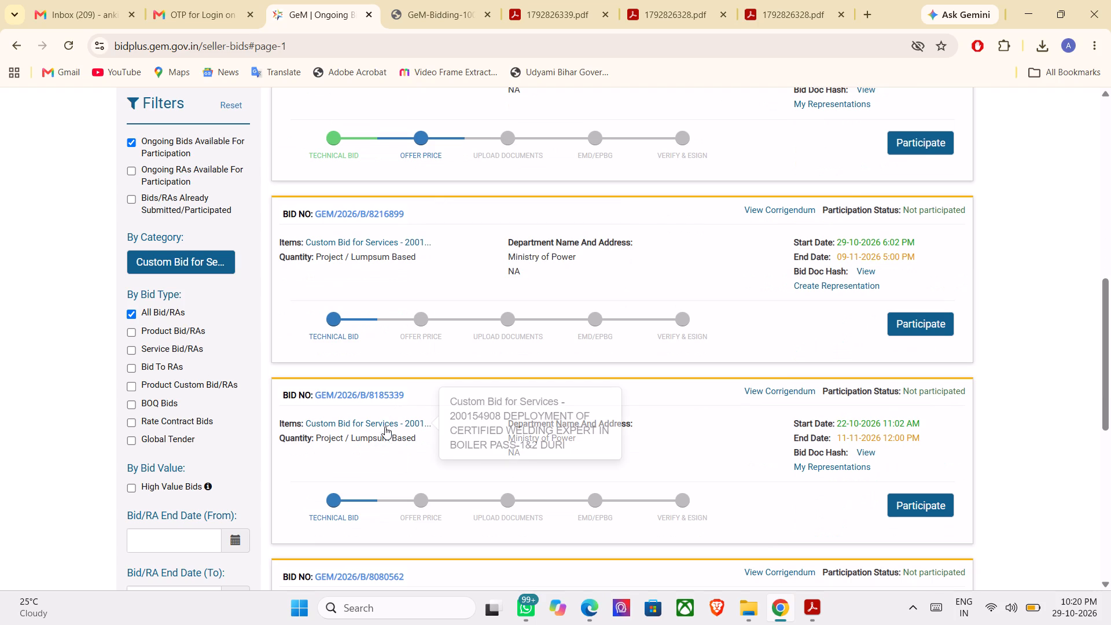
pyautogui.scroll(-1, 386, 428)
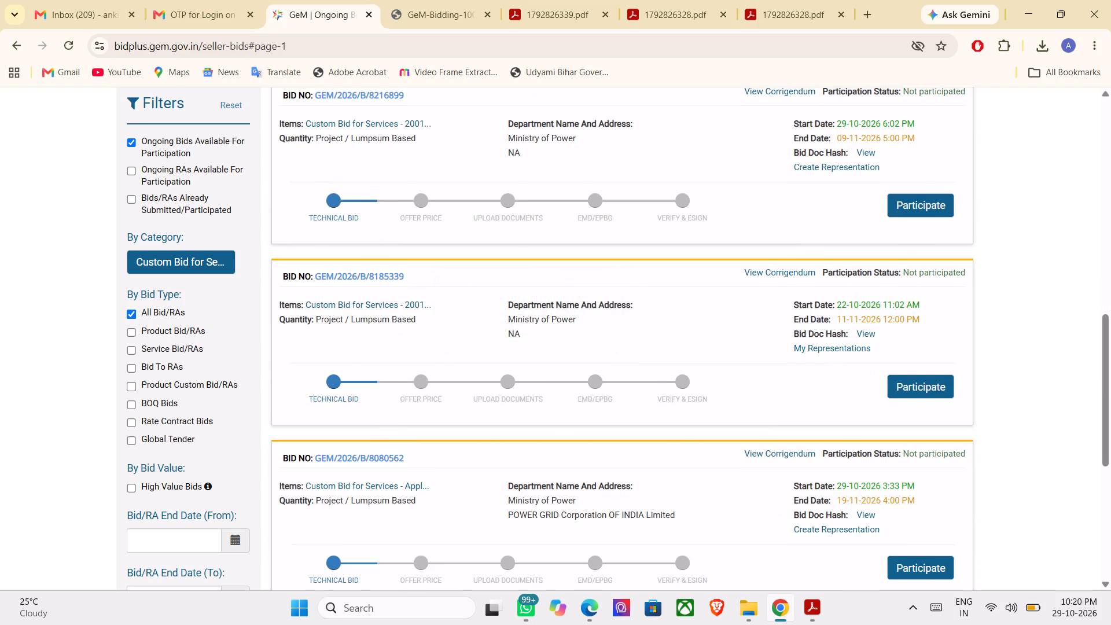
pyautogui.scroll(-2, 391, 483)
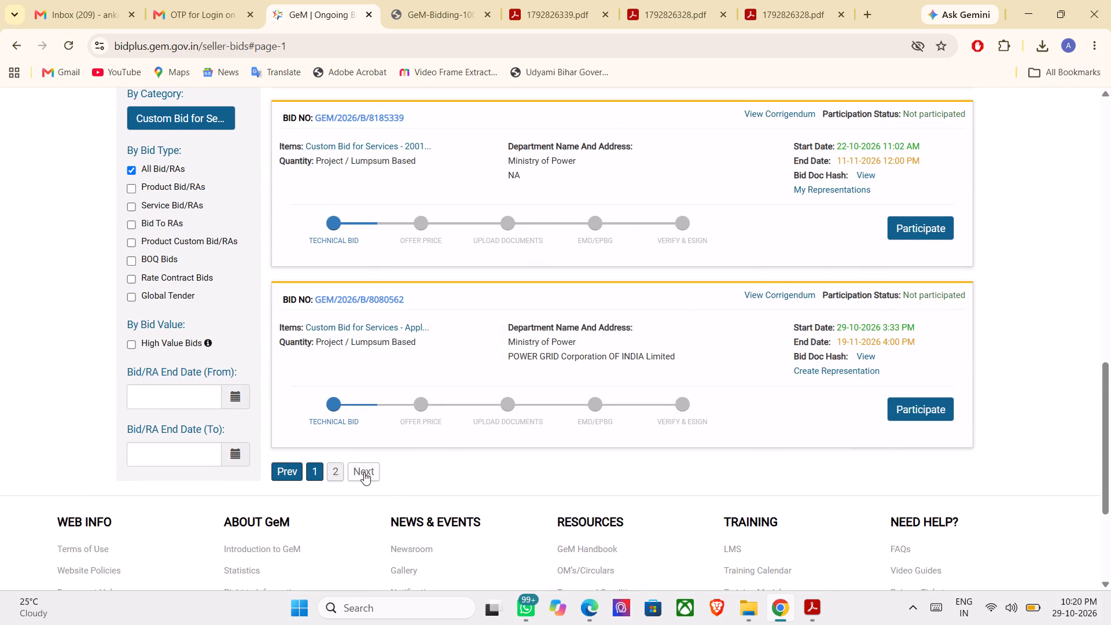
# Review the item descriptions, departments and end dates of the bids on the second results page.
pyautogui.click(364, 473)
pyautogui.scroll(5, 509, 353)
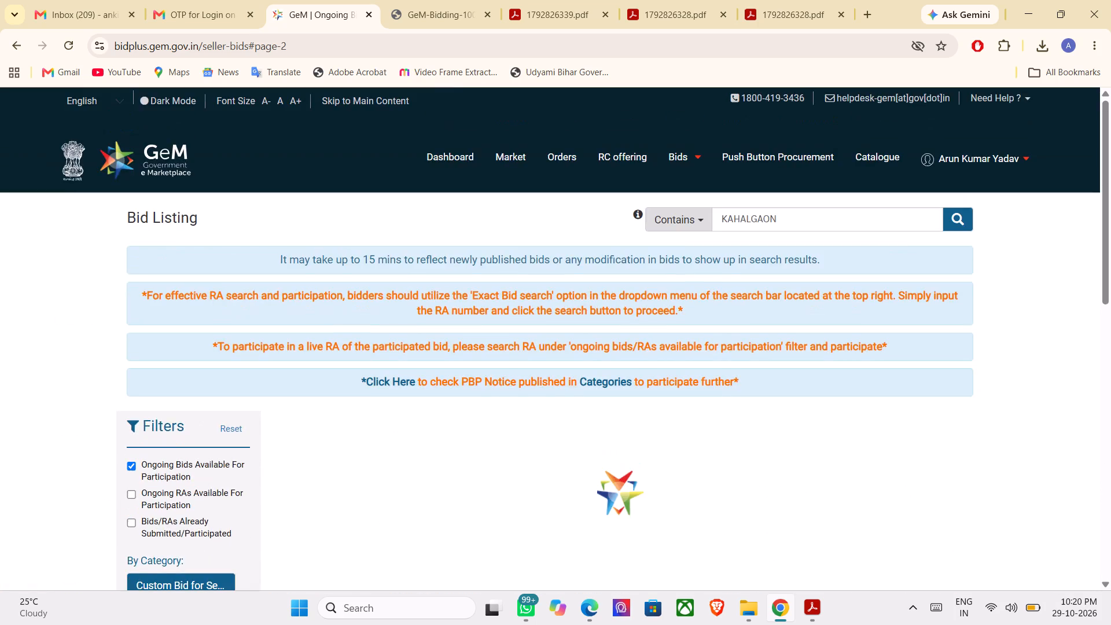
pyautogui.scroll(-2, 509, 353)
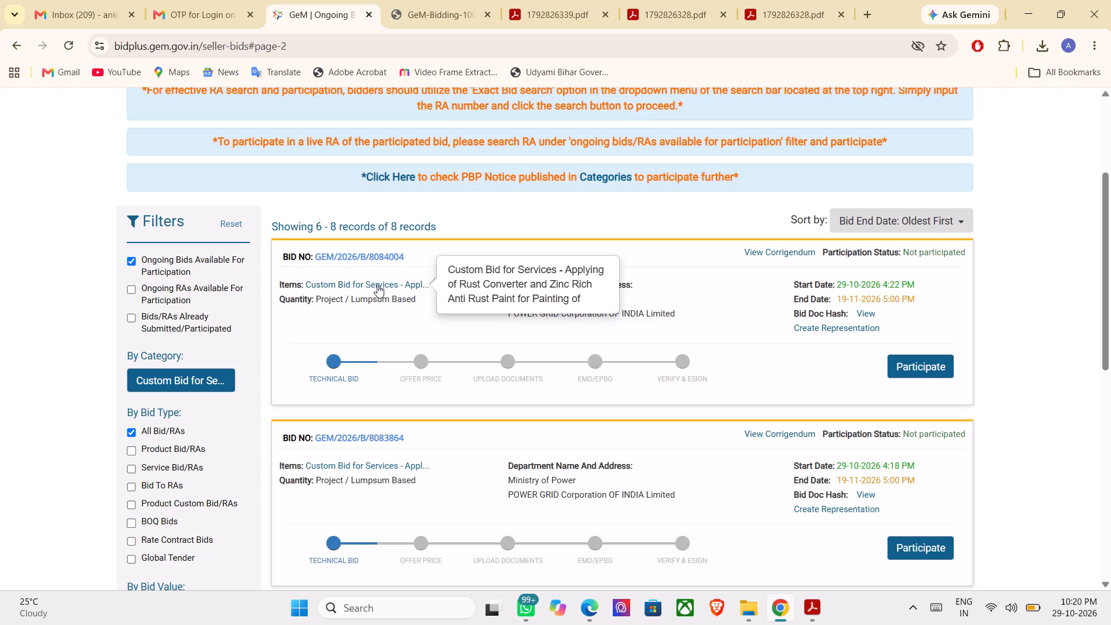
pyautogui.scroll(-1, 377, 285)
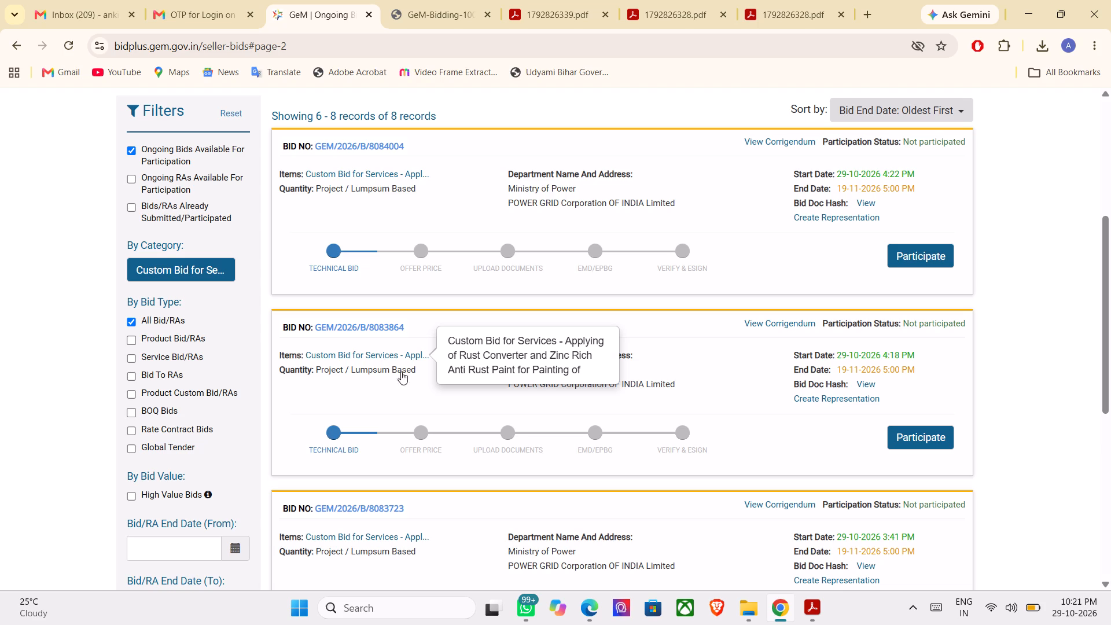
pyautogui.scroll(-1, 608, 416)
pyautogui.scroll(2, 608, 416)
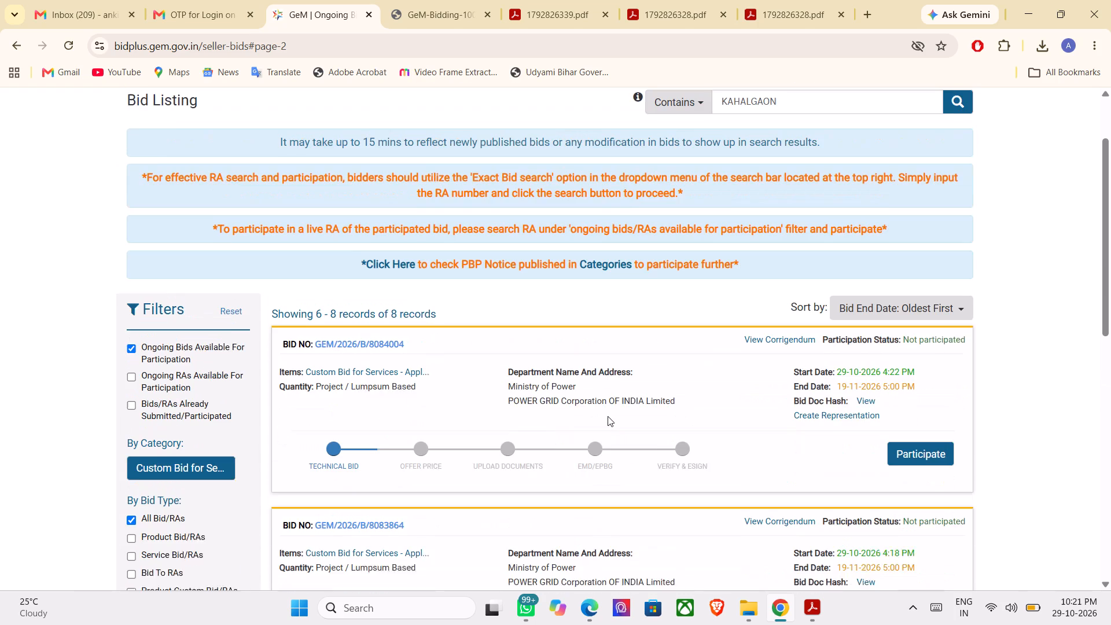
pyautogui.scroll(1, 608, 416)
pyautogui.scroll(-1, 397, 381)
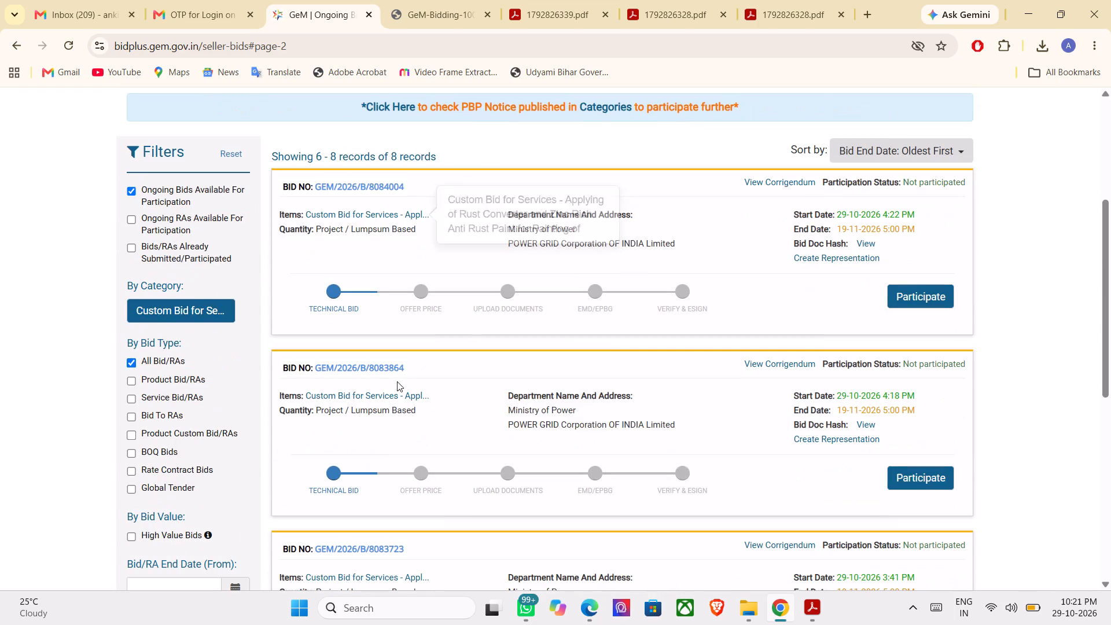
pyautogui.scroll(-2, 390, 402)
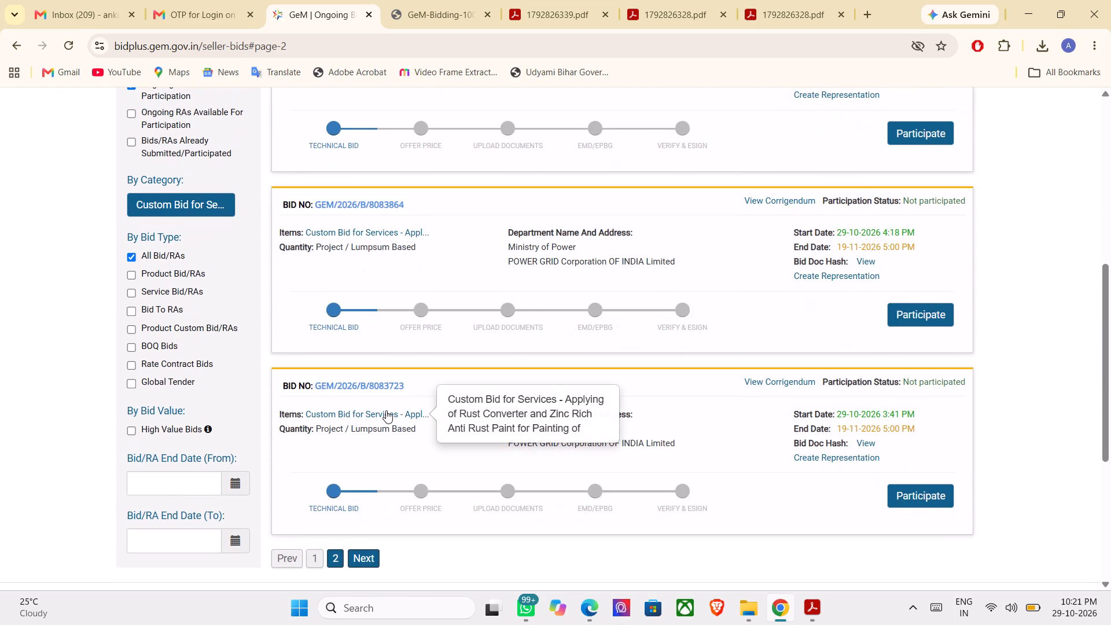
pyautogui.scroll(-1, 386, 410)
# Add the Manpower Outsourcing, Repair And Maintenance, Facility Management, Operation And Maintenance, Horticulture and Professional Painting categories to the bid filter from results page 1.
pyautogui.click(316, 479)
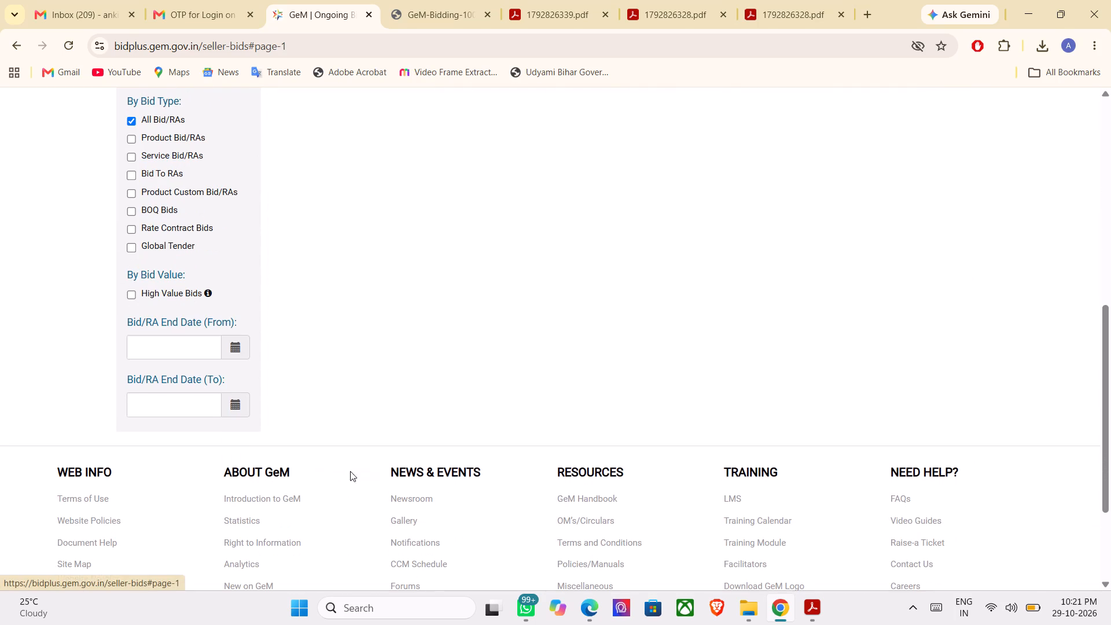
pyautogui.scroll(2, 560, 418)
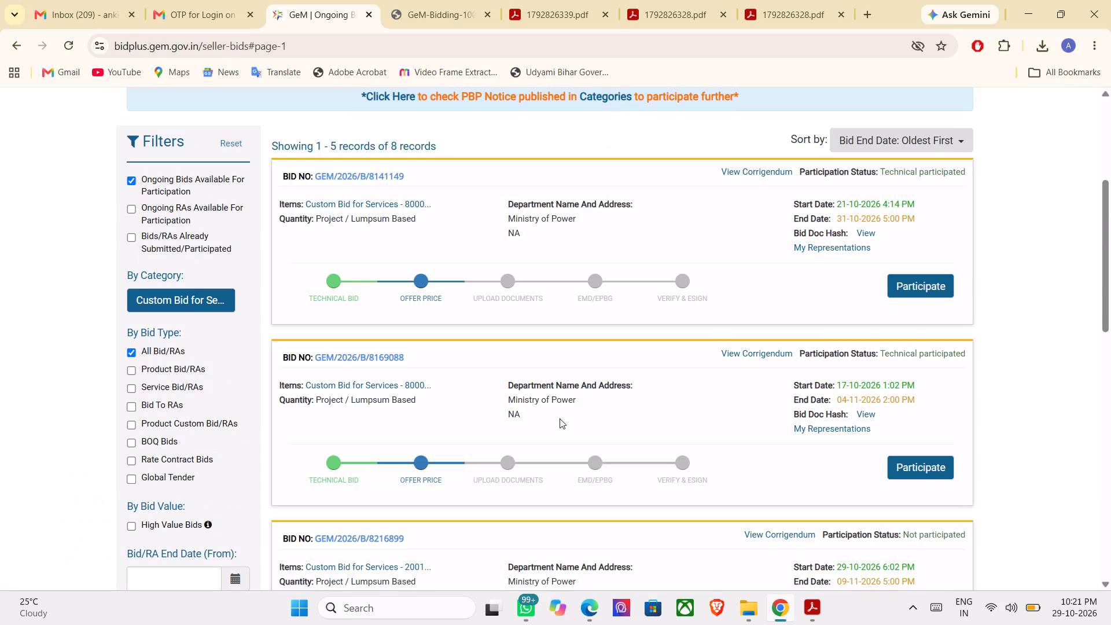
pyautogui.click(205, 295)
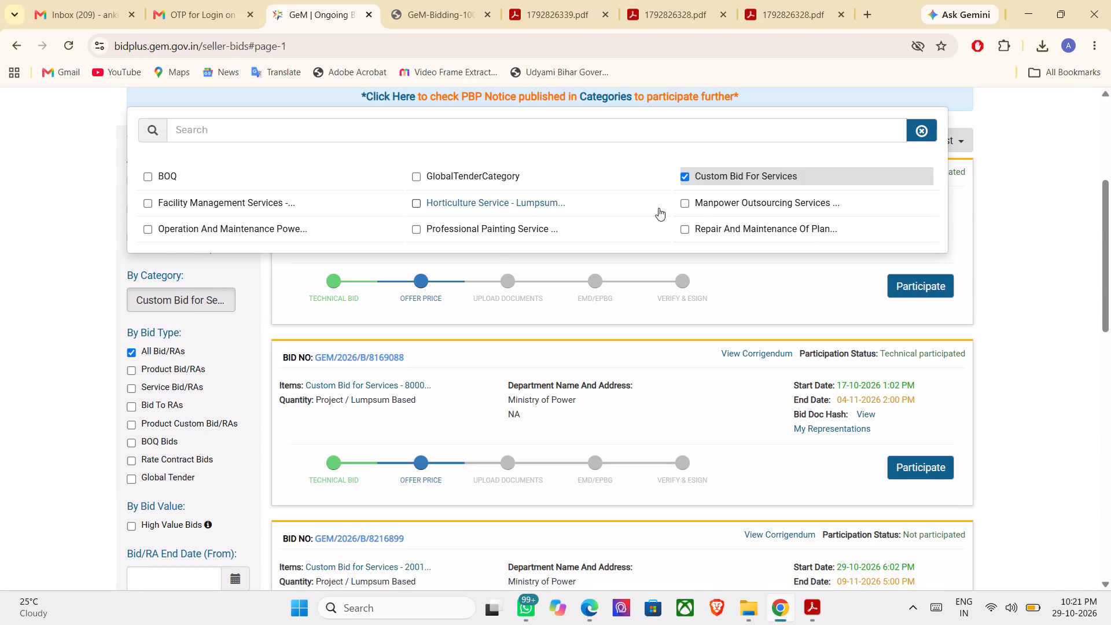
pyautogui.click(698, 212)
pyautogui.click(217, 297)
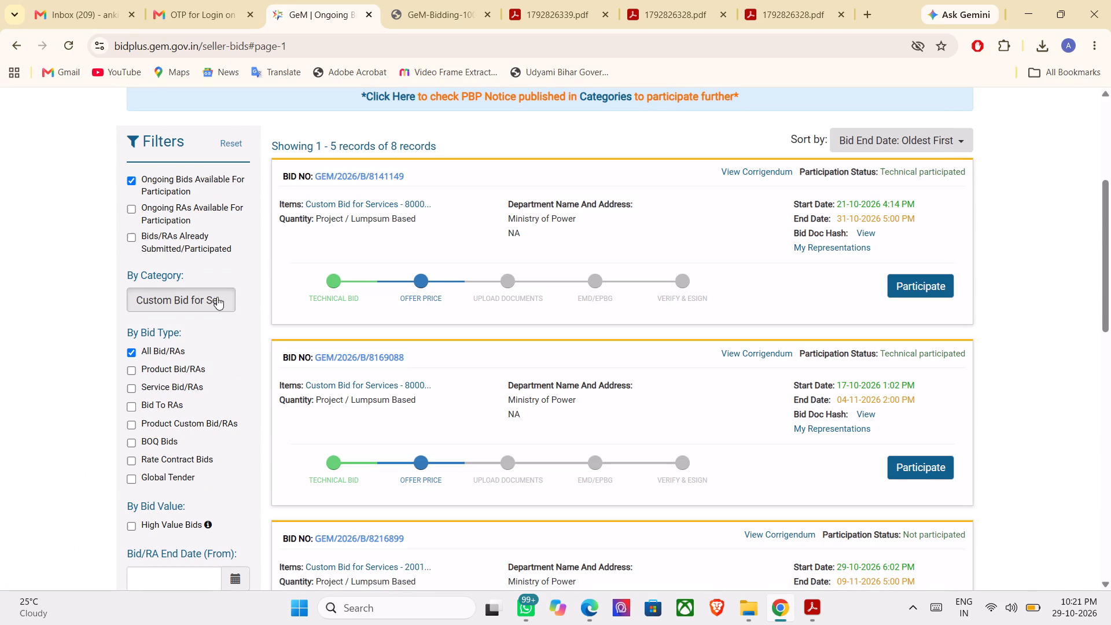
pyautogui.click(707, 208)
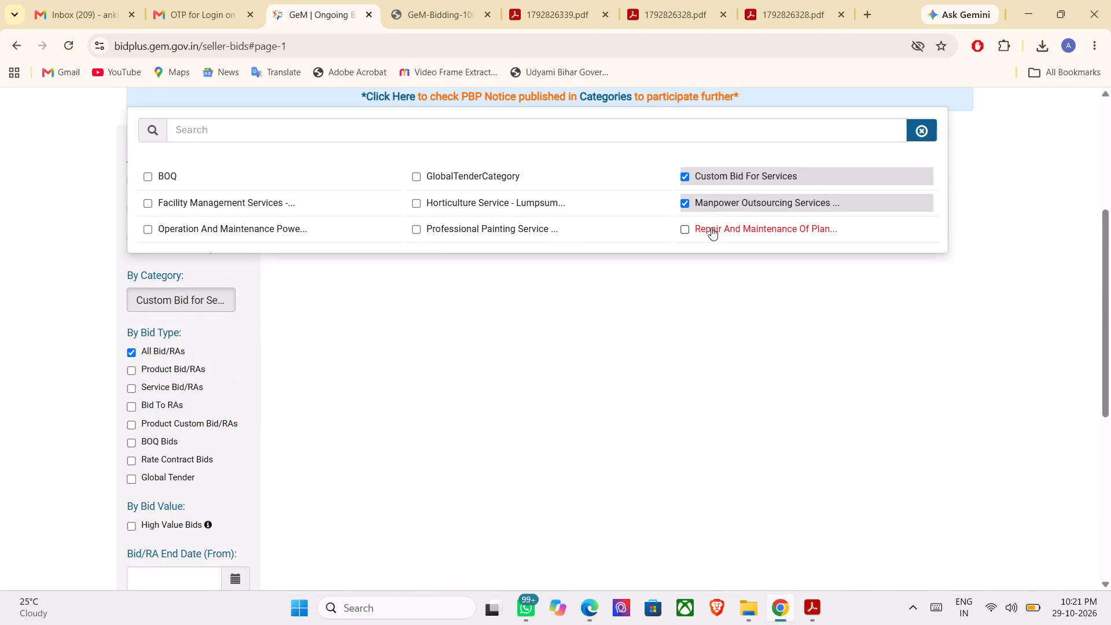
pyautogui.click(713, 230)
pyautogui.click(266, 199)
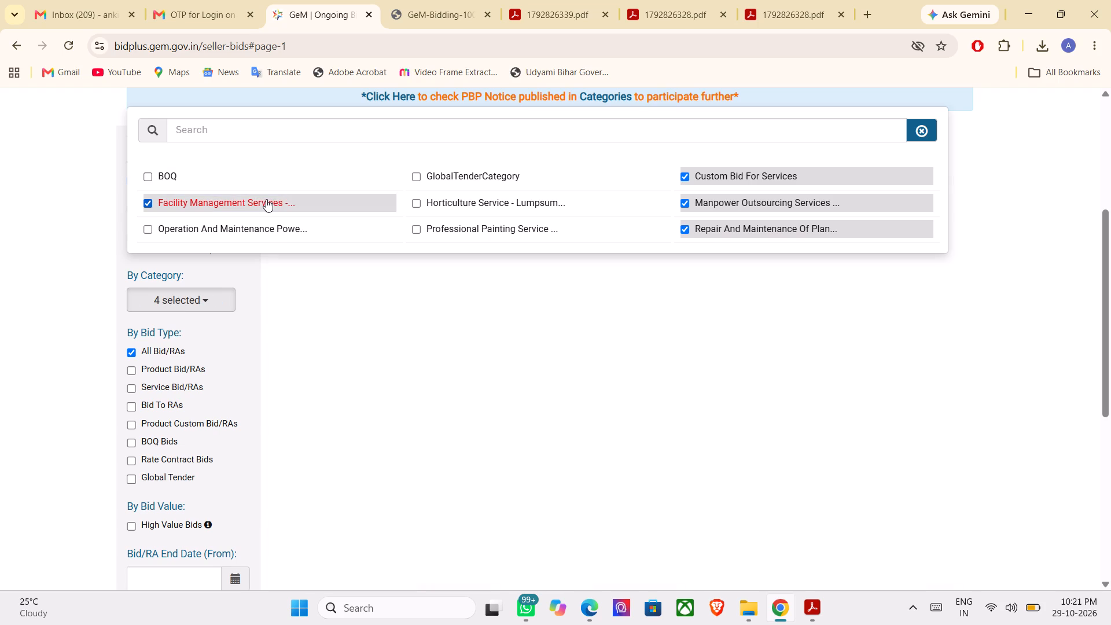
pyautogui.click(266, 232)
pyautogui.click(469, 207)
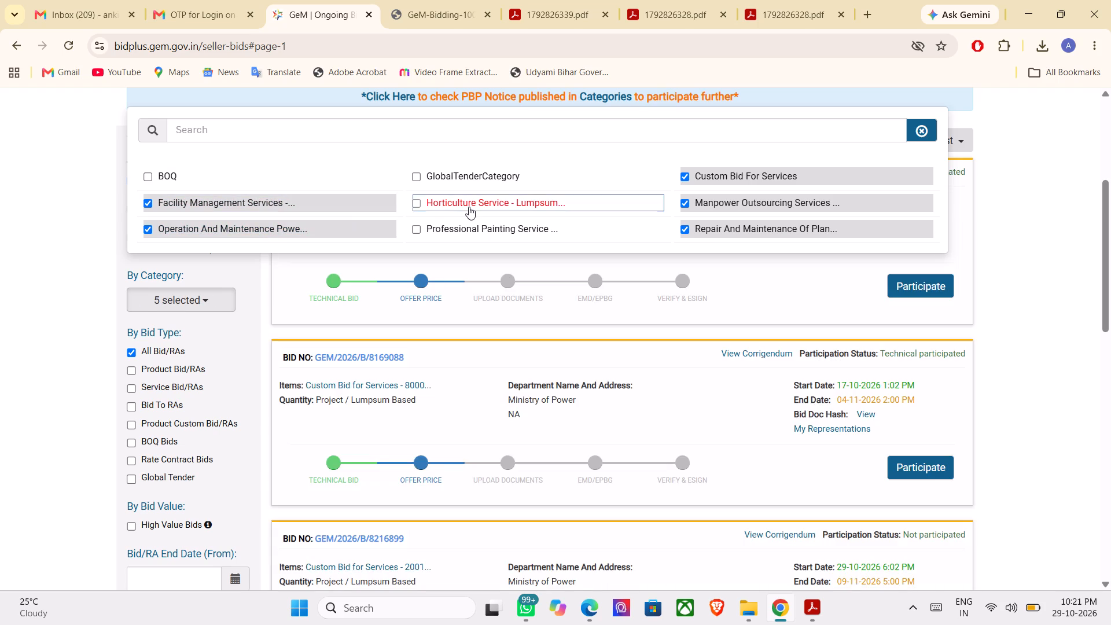
pyautogui.click(470, 232)
pyautogui.click(1041, 281)
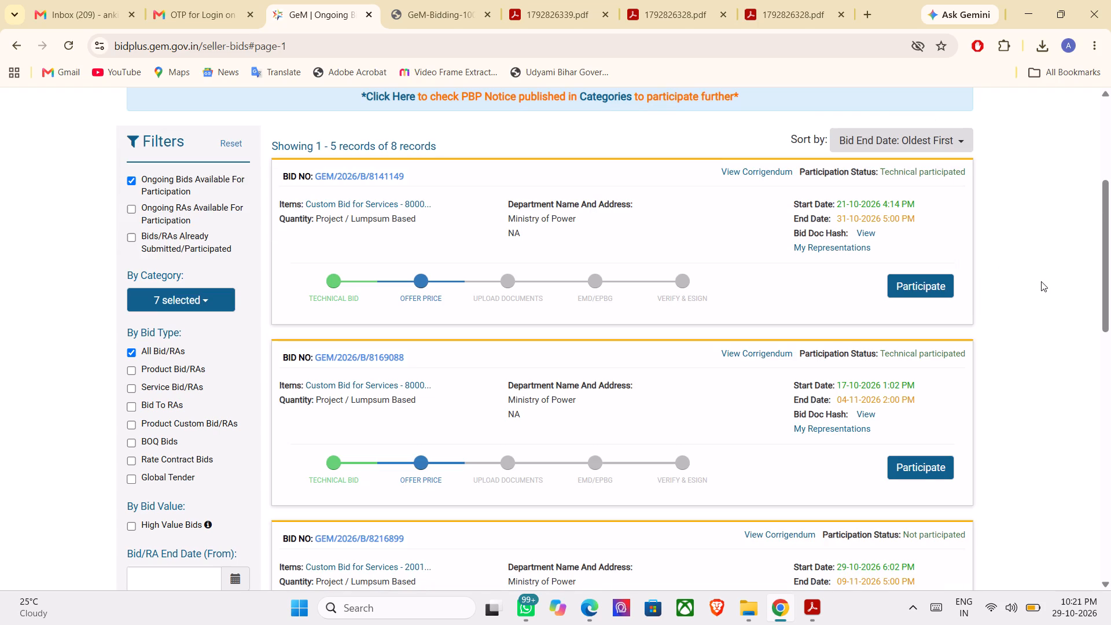
# Examine the first page of the bids filtered by the wider category set, checking item descriptions, end dates and participation status.
pyautogui.scroll(-1, 613, 301)
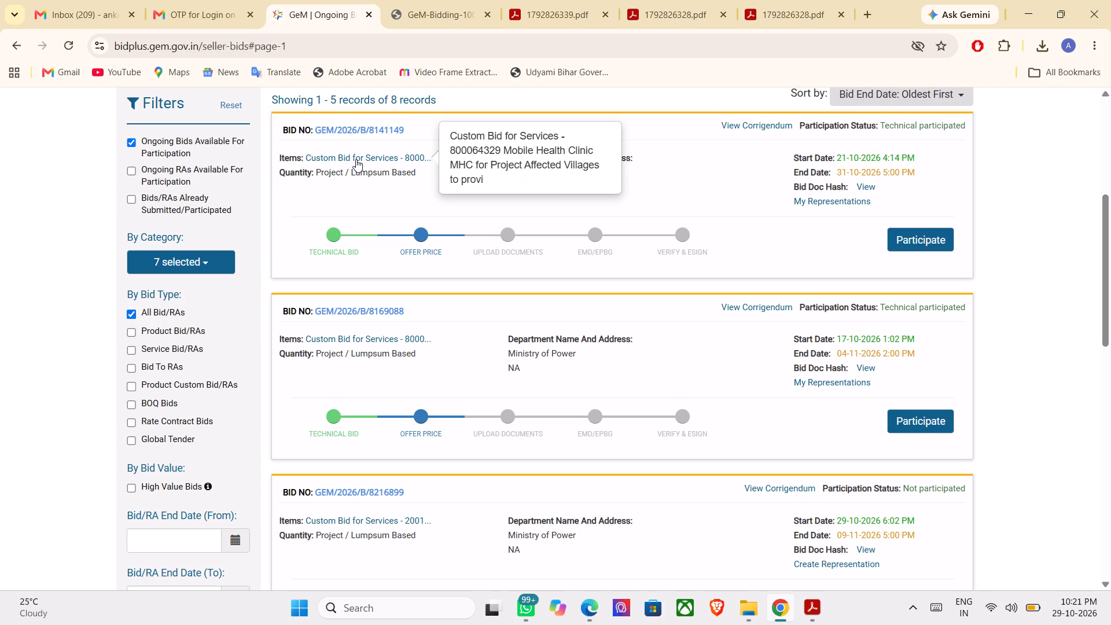
pyautogui.scroll(-1, 364, 341)
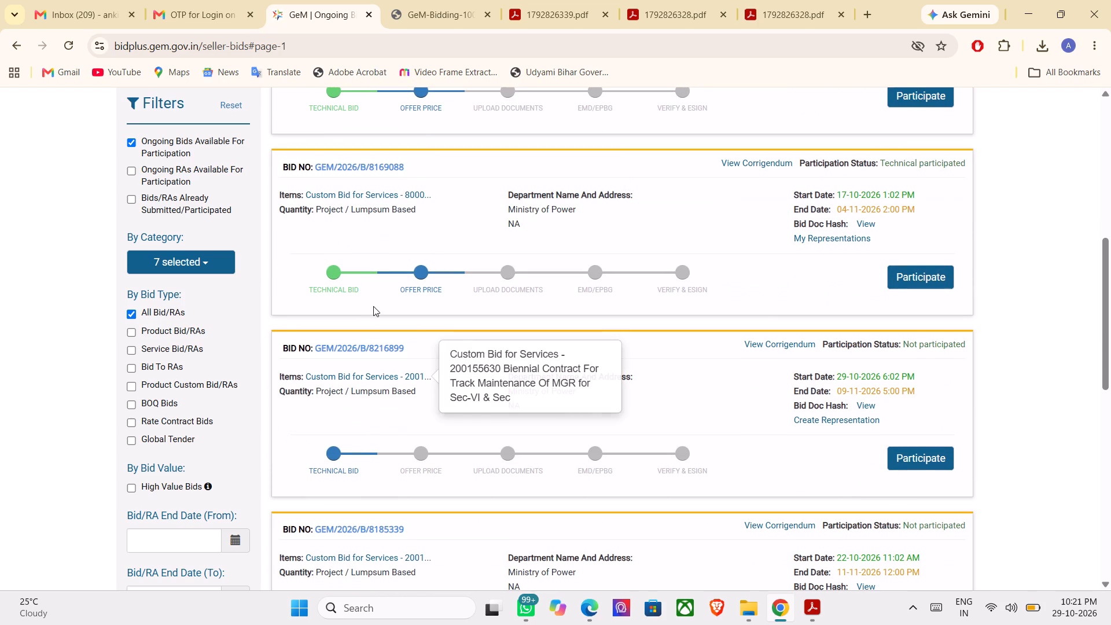
pyautogui.scroll(-1, 358, 193)
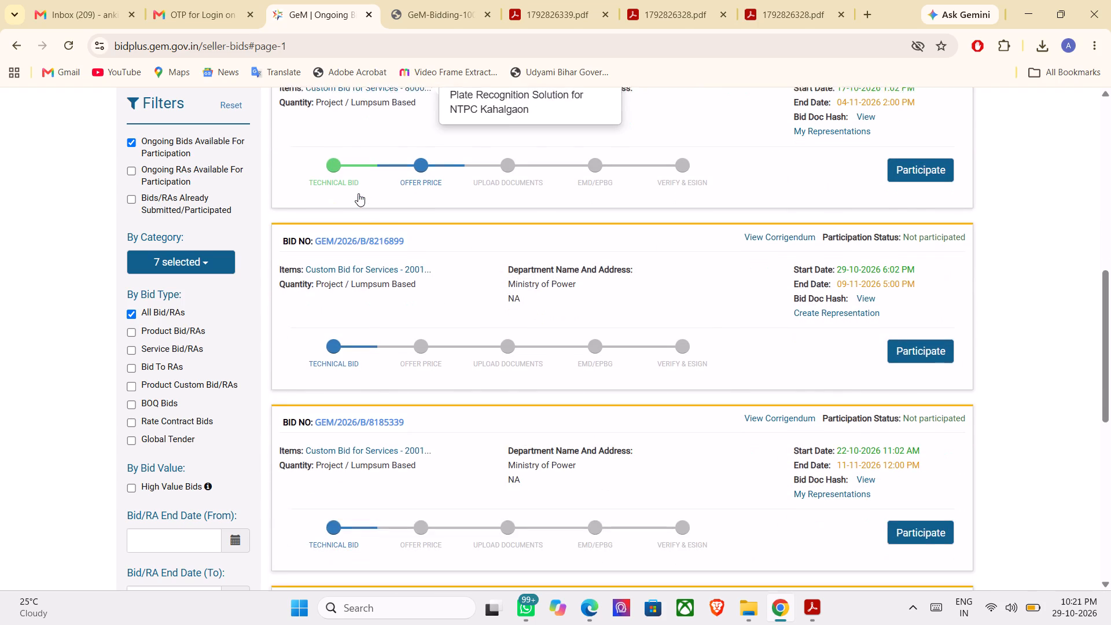
pyautogui.scroll(-1, 358, 193)
pyautogui.scroll(-1, 381, 264)
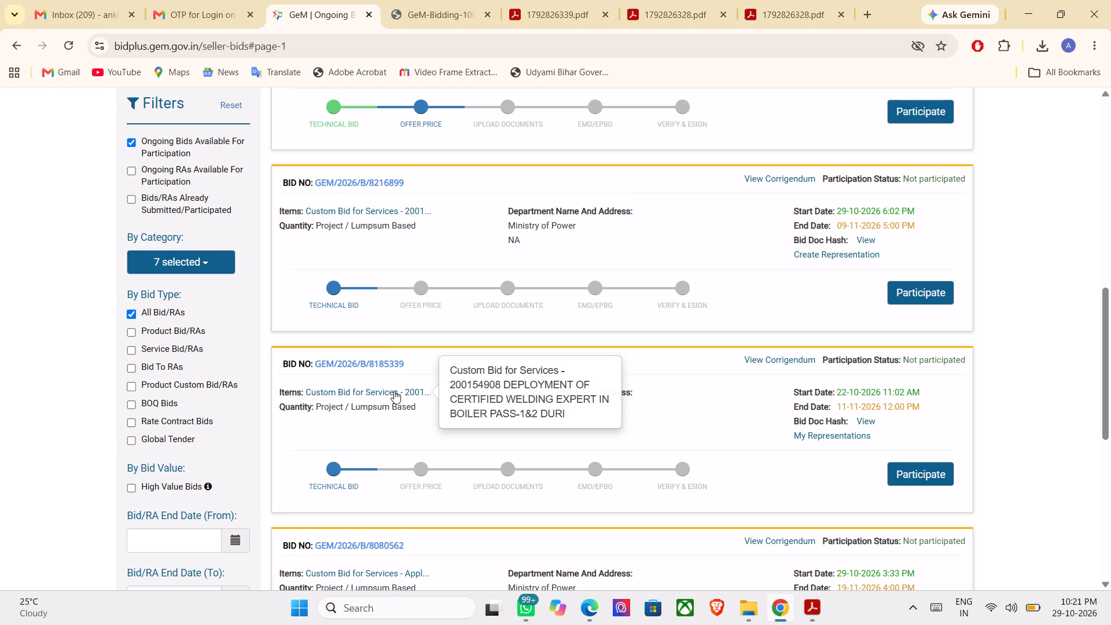
pyautogui.scroll(-2, 394, 391)
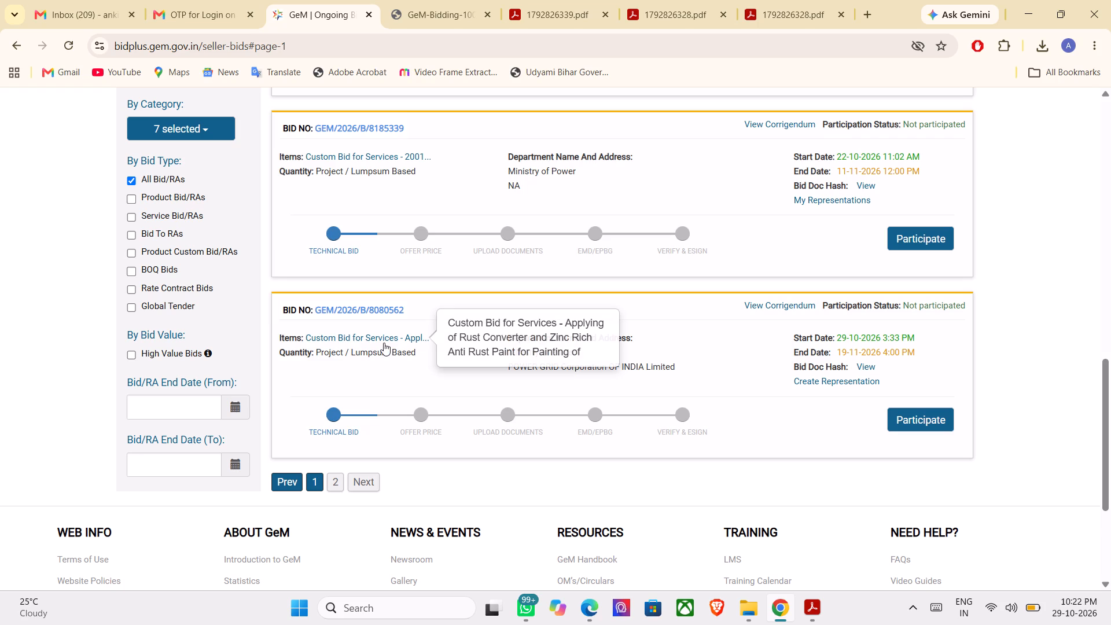
pyautogui.scroll(1, 384, 343)
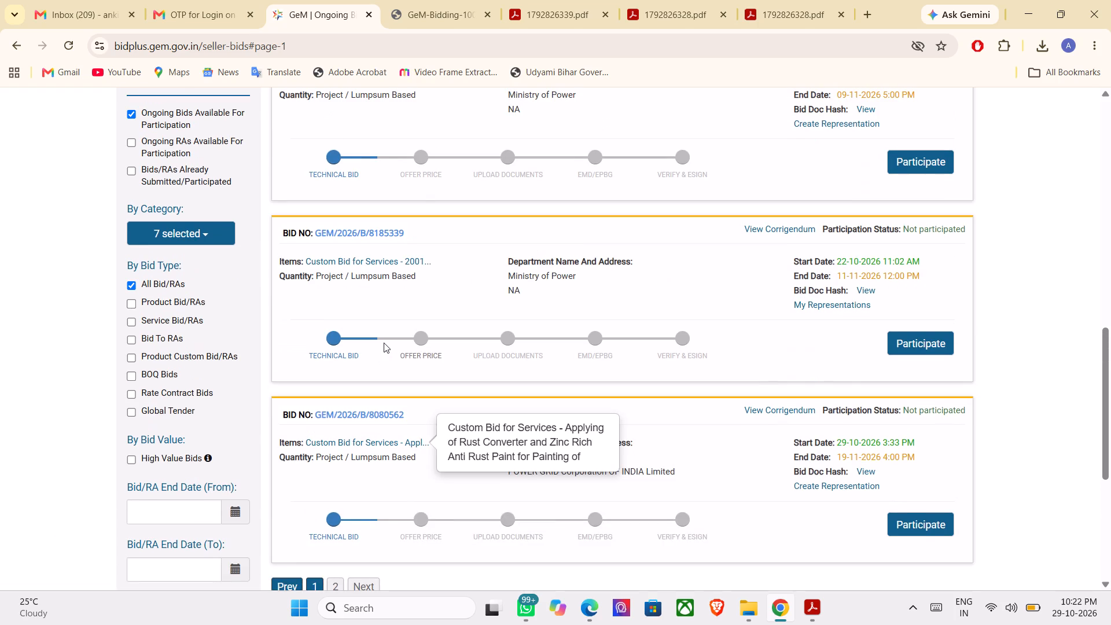
pyautogui.scroll(1, 358, 256)
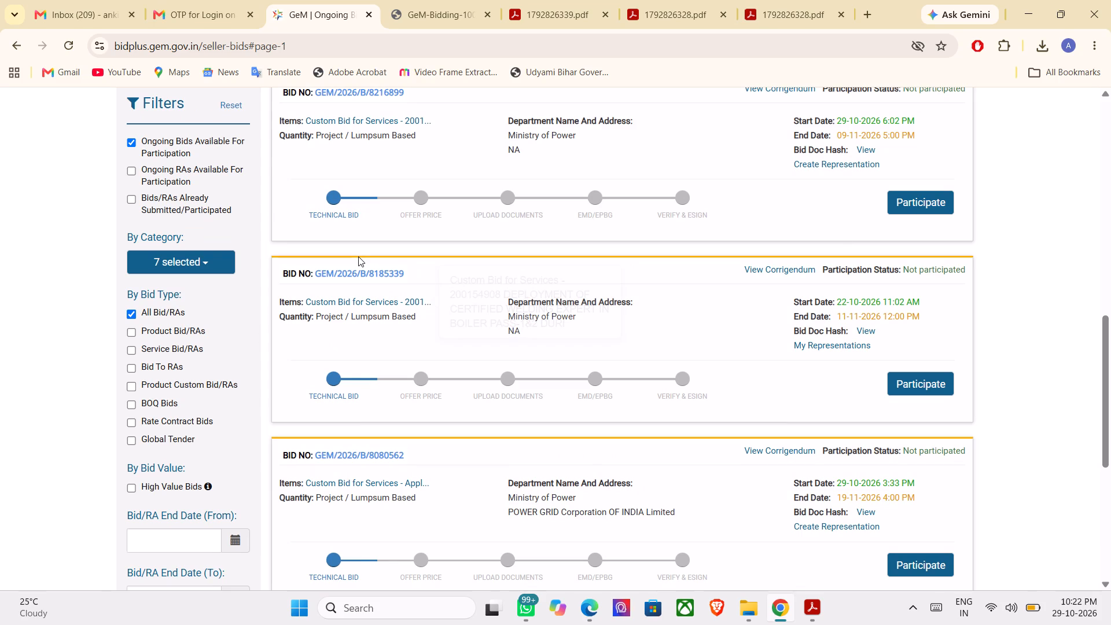
pyautogui.scroll(1, 515, 317)
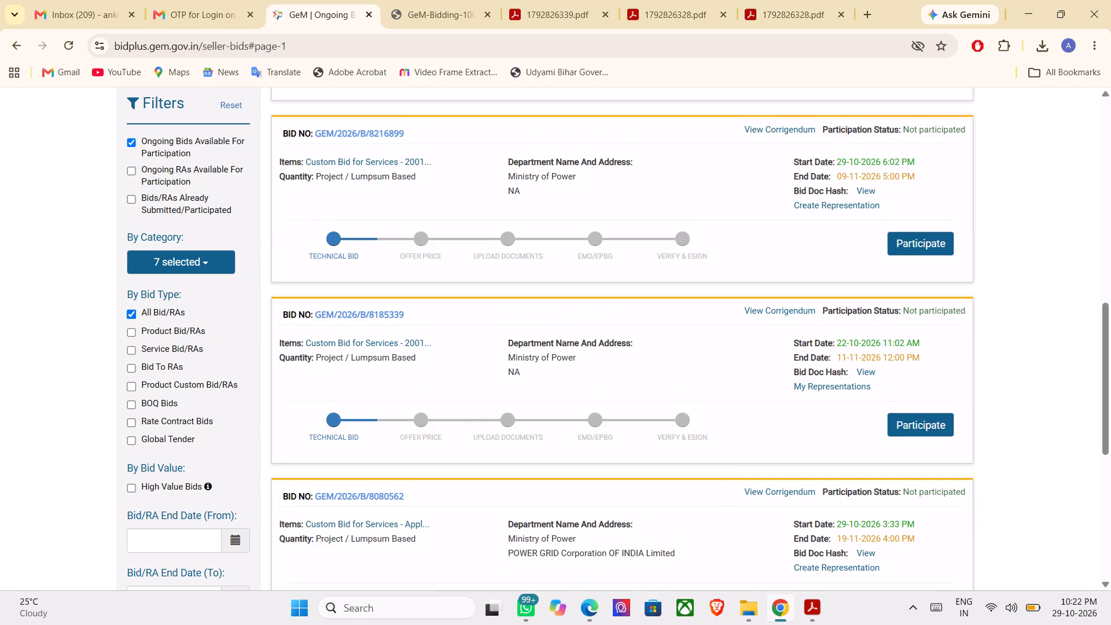
pyautogui.scroll(1, 515, 341)
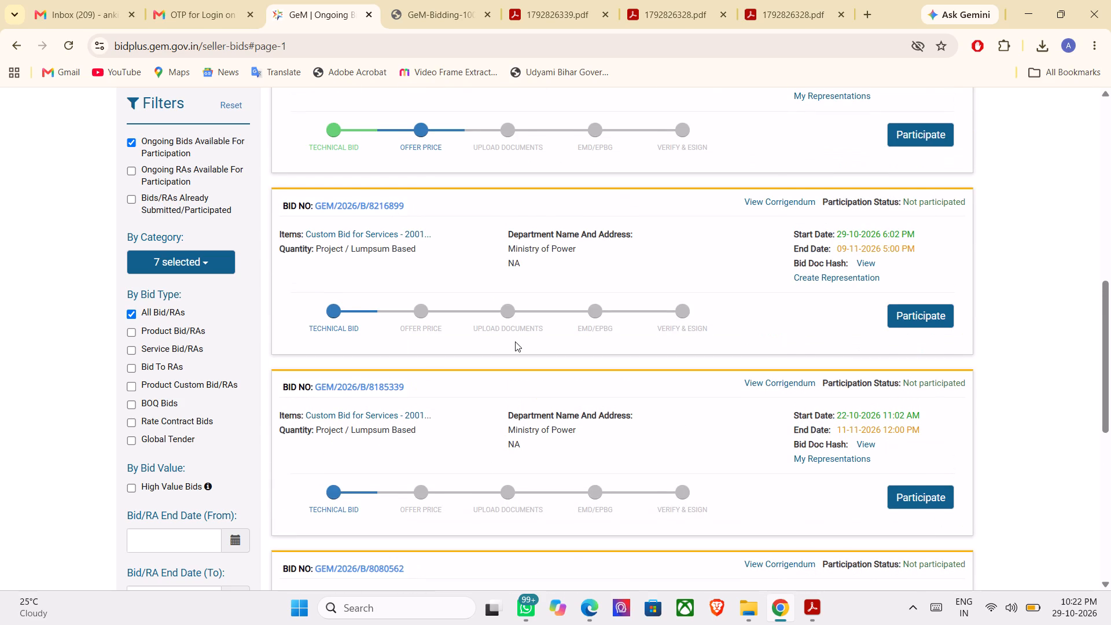
# Read the full item descriptions of the filtered Kahalgaon bids on the first results page, starting from the top of the list.
pyautogui.scroll(3, 515, 341)
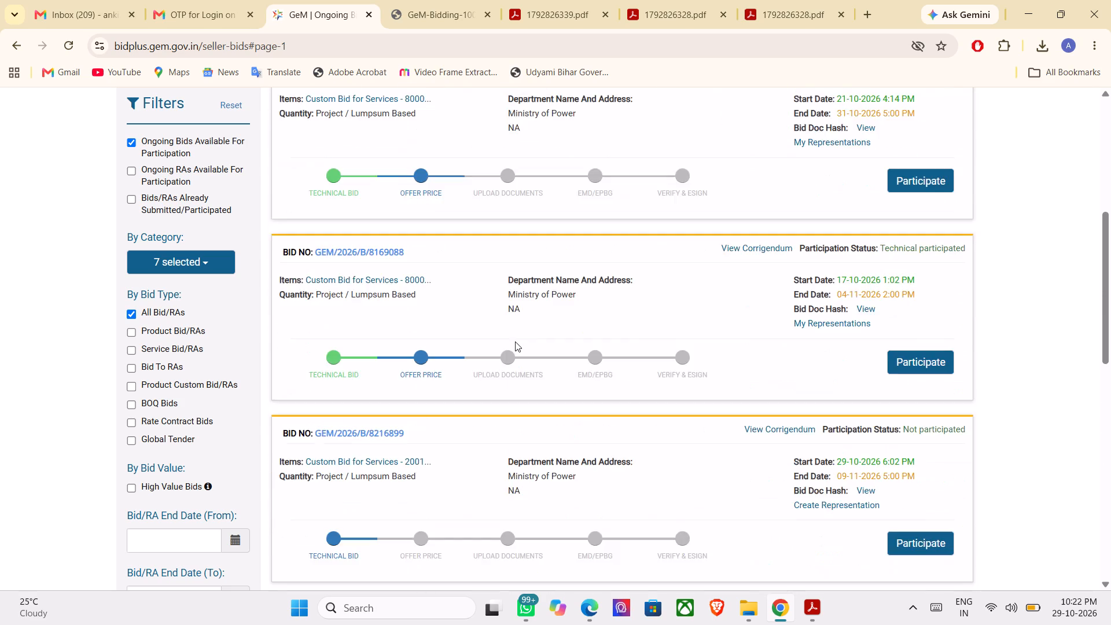
pyautogui.scroll(4, 515, 341)
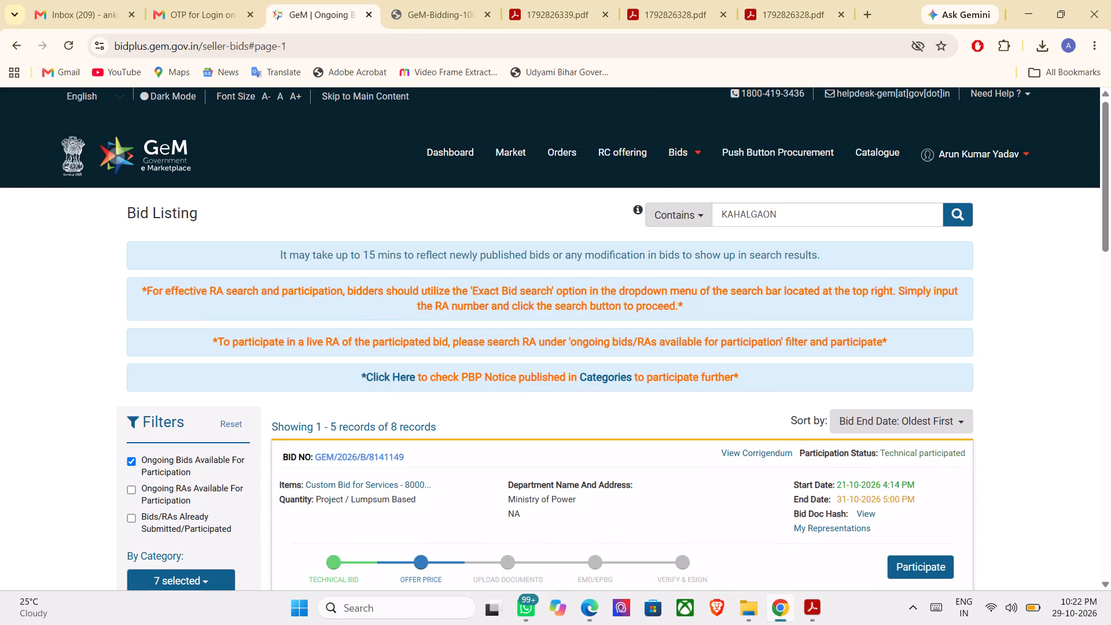
pyautogui.scroll(-2, 591, 428)
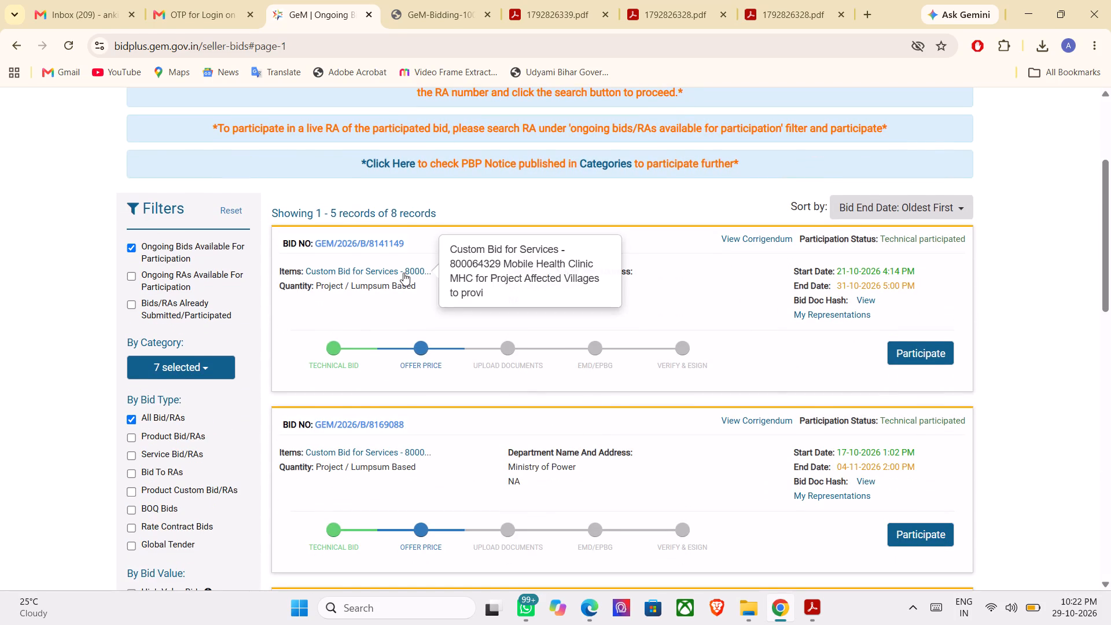
pyautogui.scroll(-4, 404, 273)
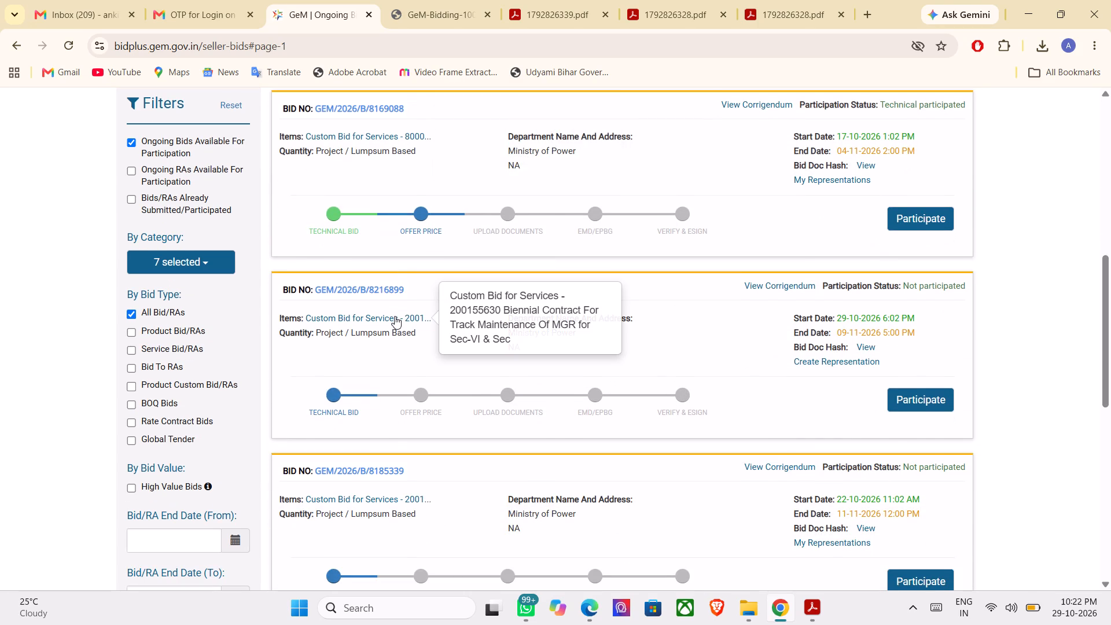
pyautogui.scroll(-2, 395, 316)
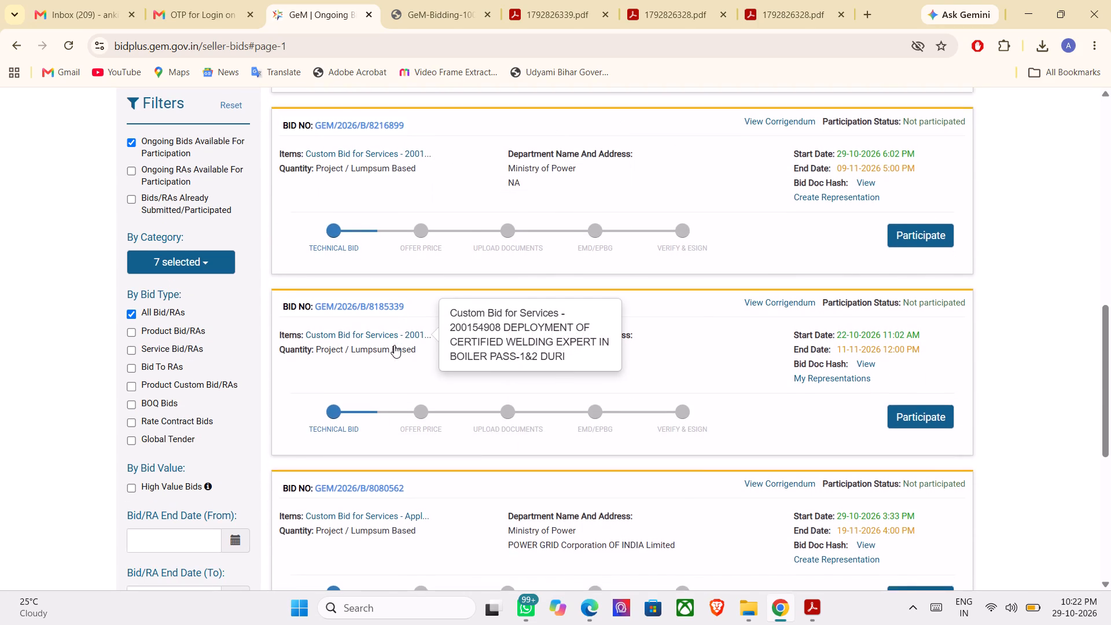
pyautogui.scroll(-1, 394, 345)
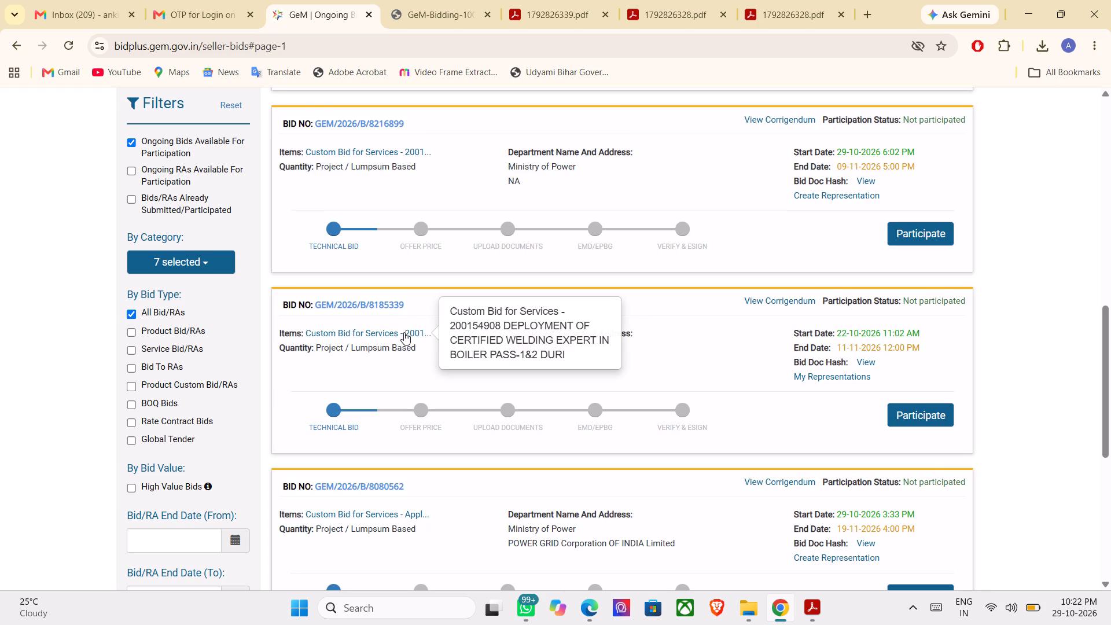
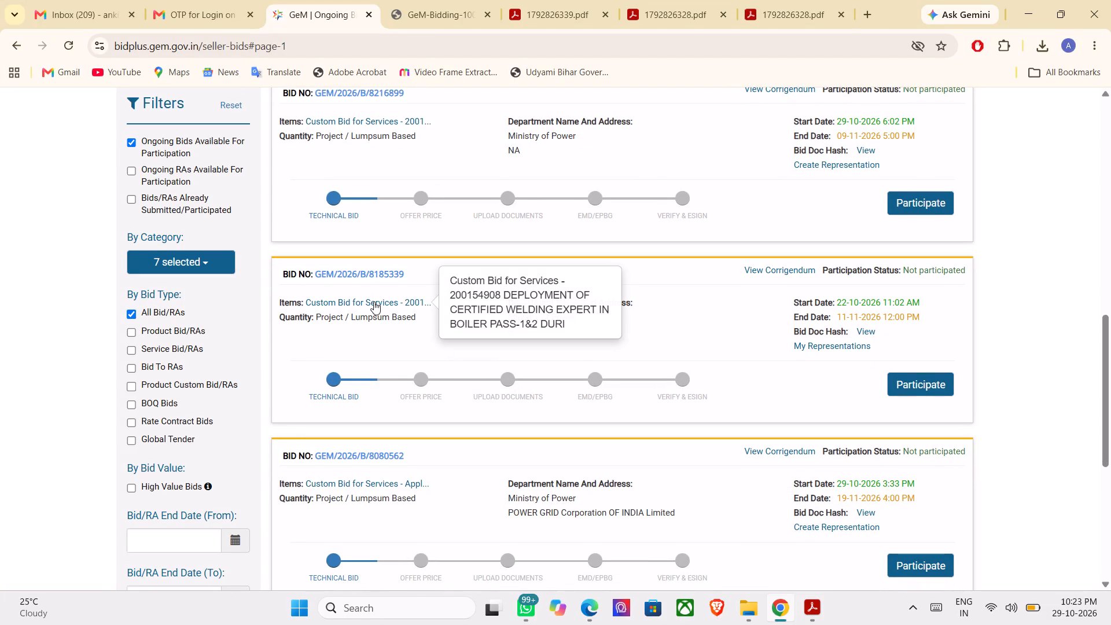
# Read the full item descriptions of the remaining filtered Kahalgaon bids on the first results page.
pyautogui.scroll(-1, 374, 302)
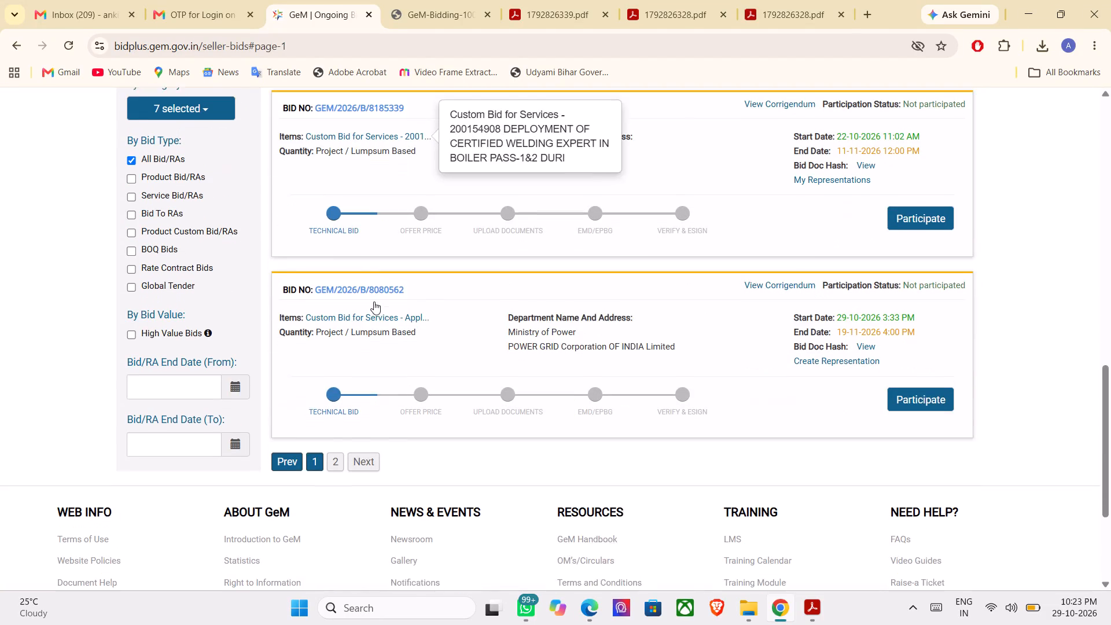
pyautogui.scroll(-1, 374, 302)
pyautogui.scroll(2, 374, 307)
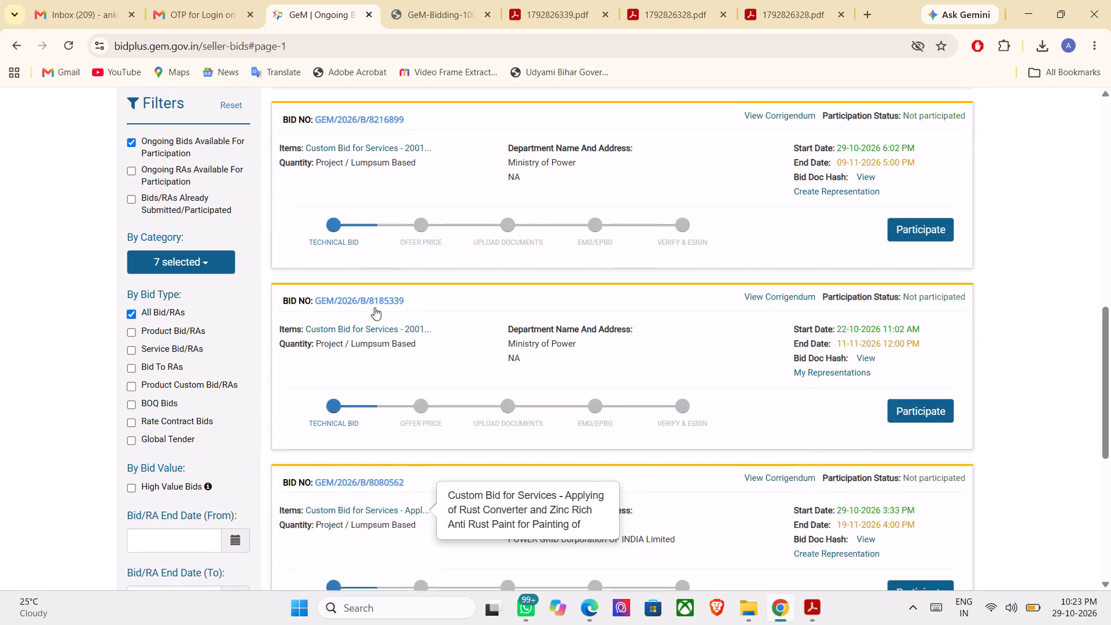
pyautogui.scroll(3, 374, 307)
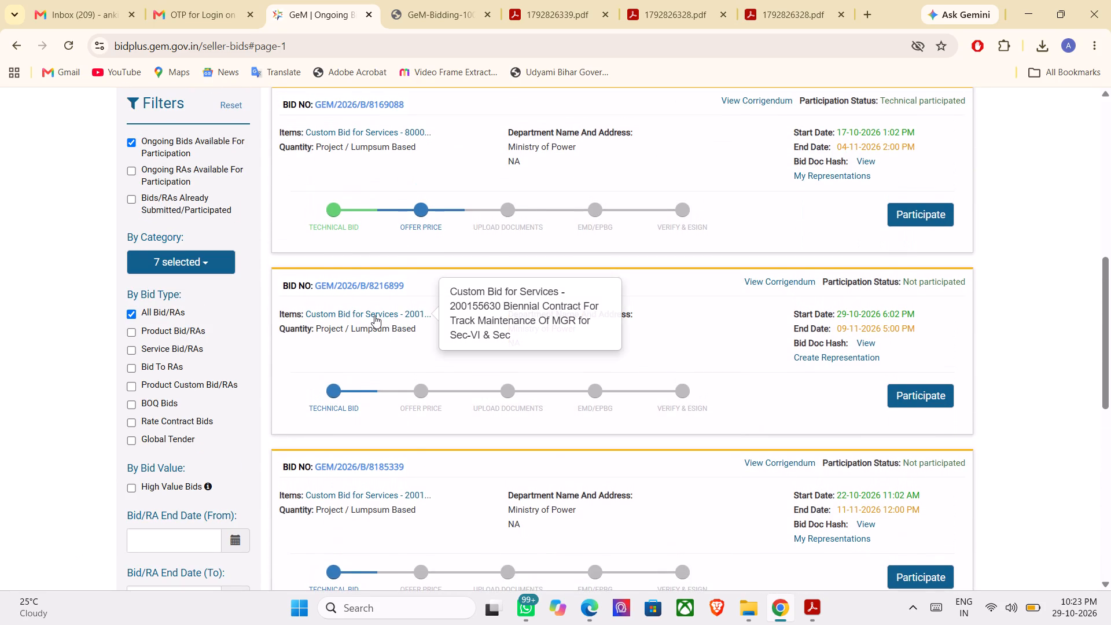
pyautogui.scroll(3, 374, 315)
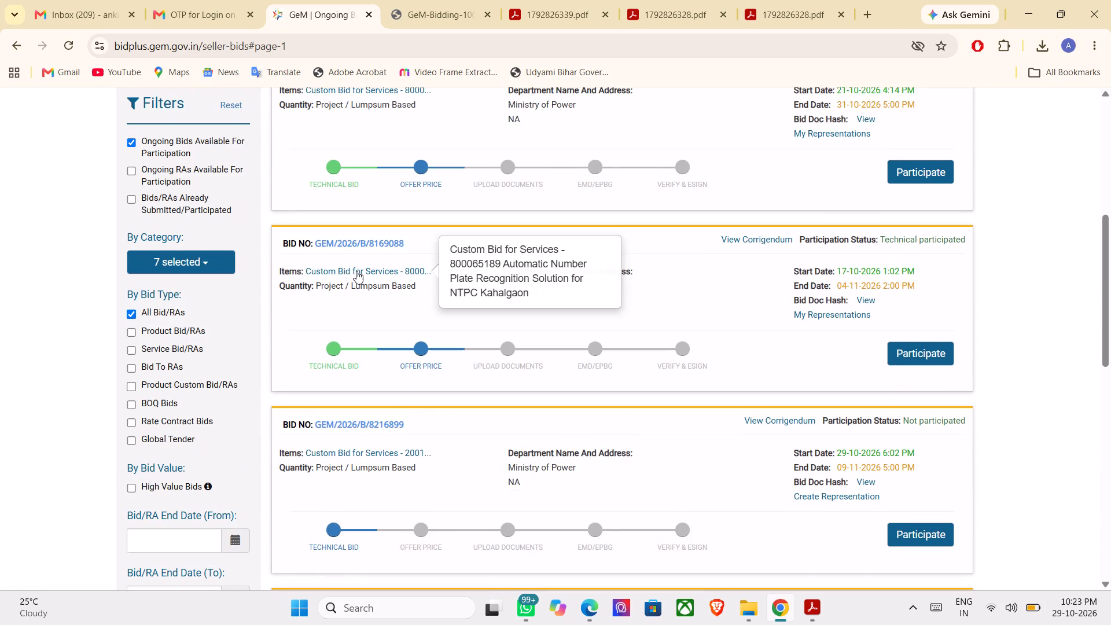
pyautogui.scroll(2, 356, 271)
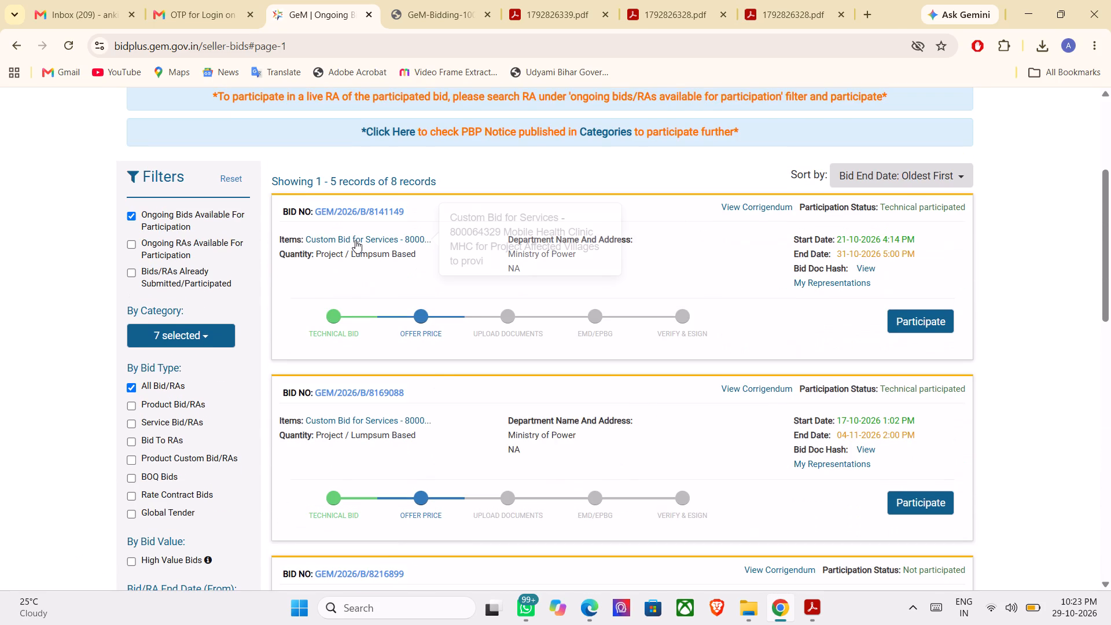
pyautogui.scroll(-6, 353, 234)
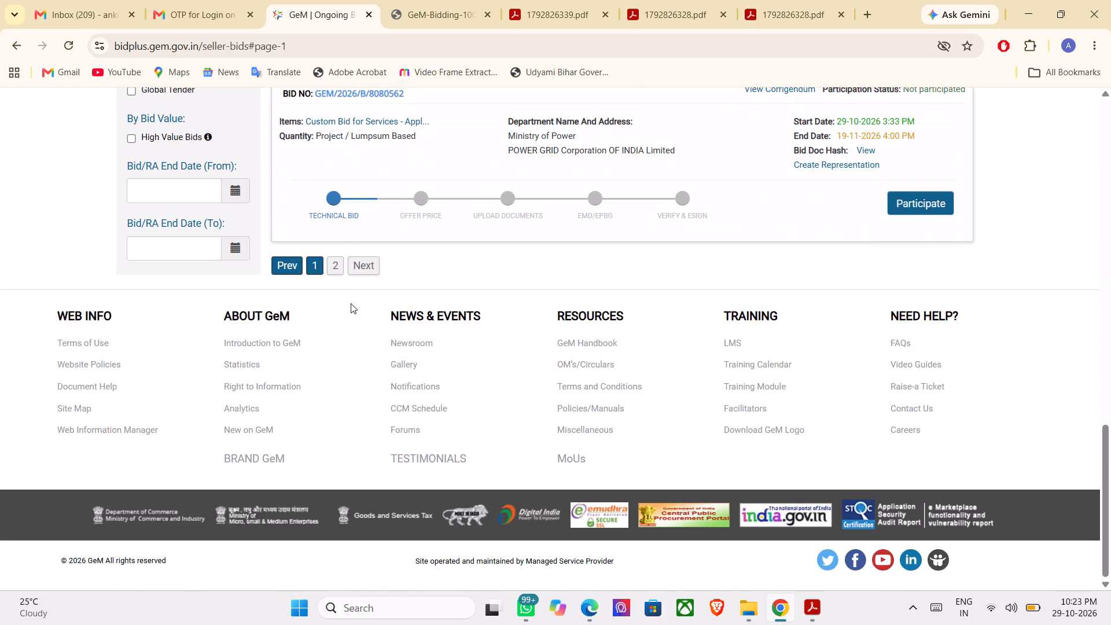
# Open the second results page of the Kahalgaon bids and review each bid's full item description, department and end date.
pyautogui.click(377, 260)
pyautogui.scroll(3, 551, 240)
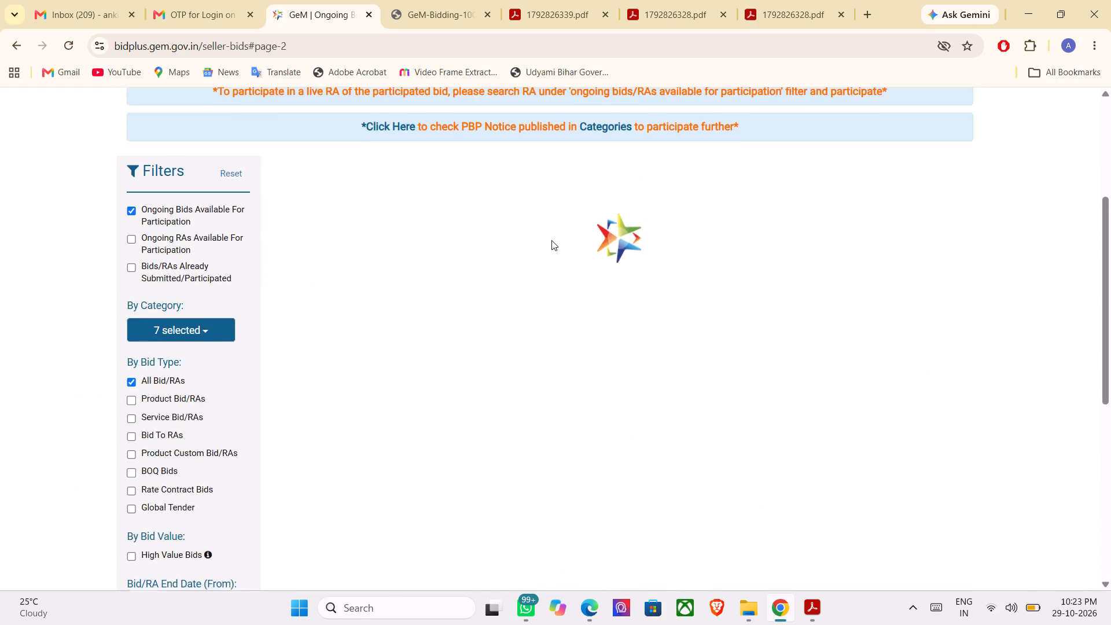
pyautogui.scroll(2, 551, 240)
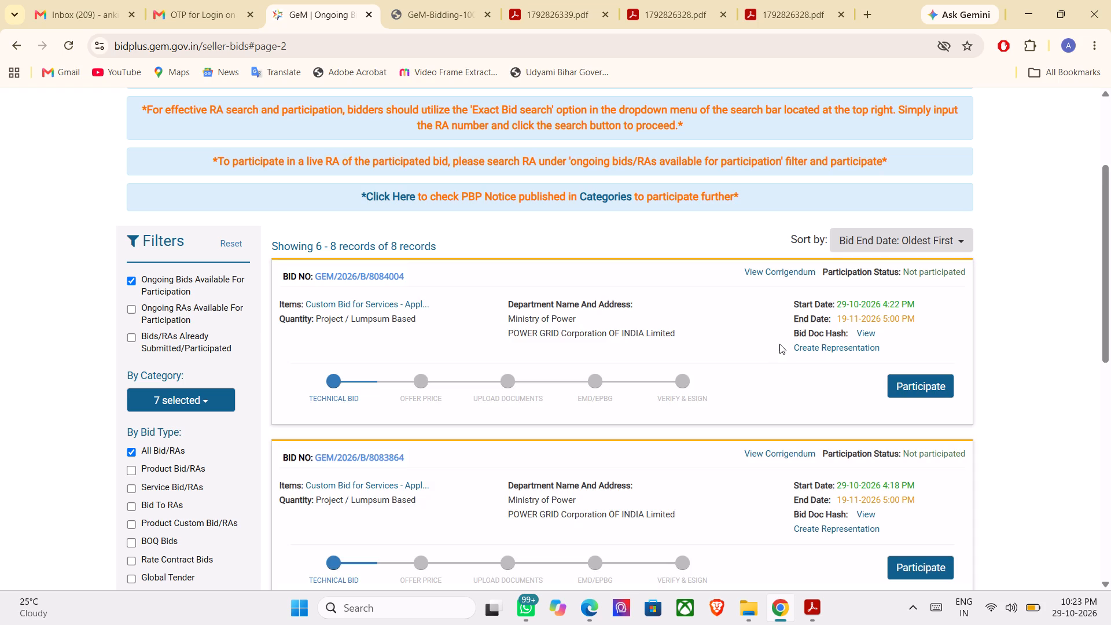
pyautogui.scroll(-2, 521, 488)
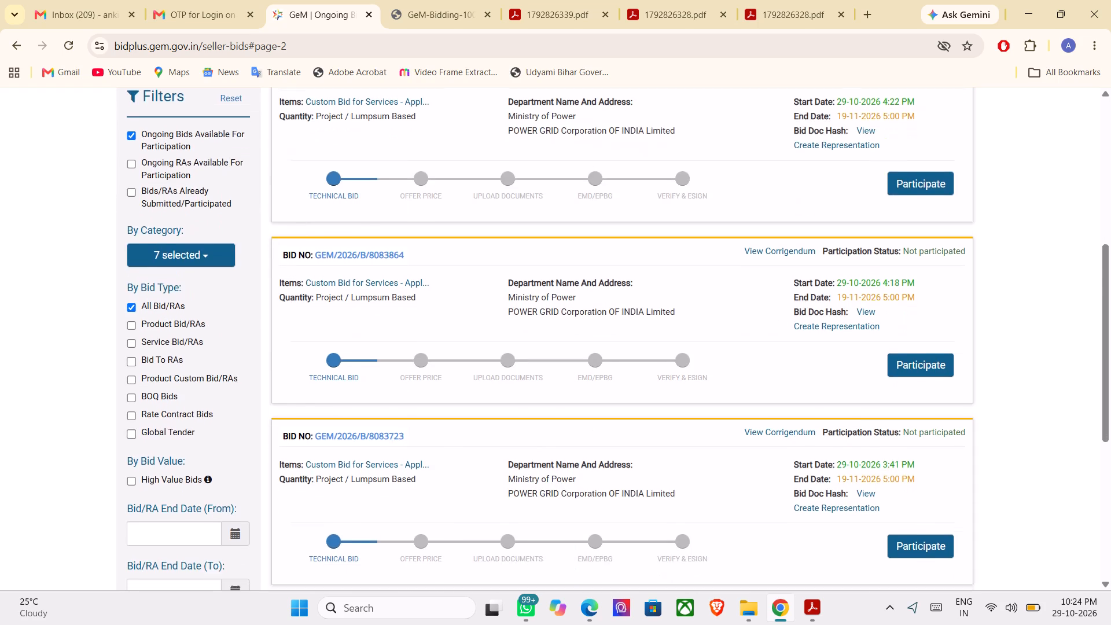
pyautogui.scroll(-1, 521, 488)
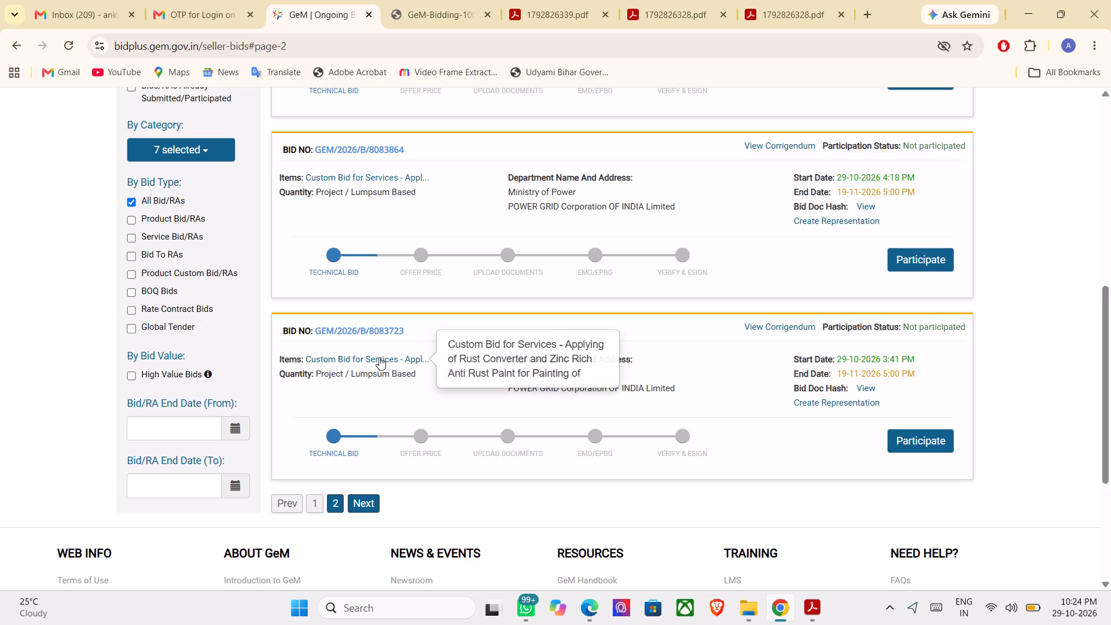
pyautogui.scroll(4, 379, 357)
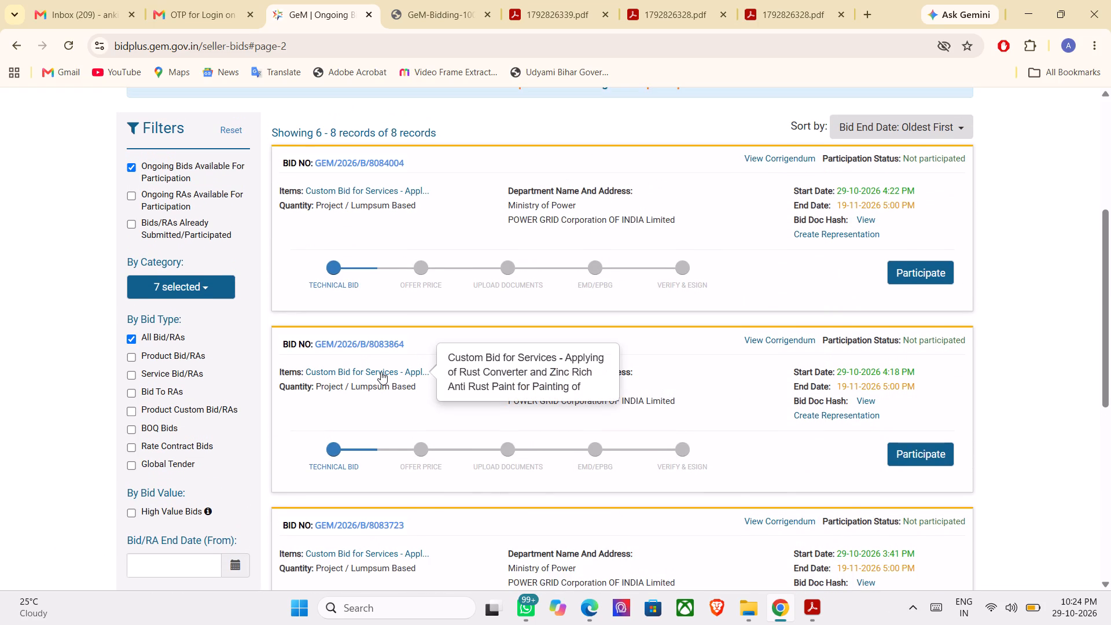
pyautogui.scroll(1, 381, 372)
pyautogui.scroll(-2, 373, 304)
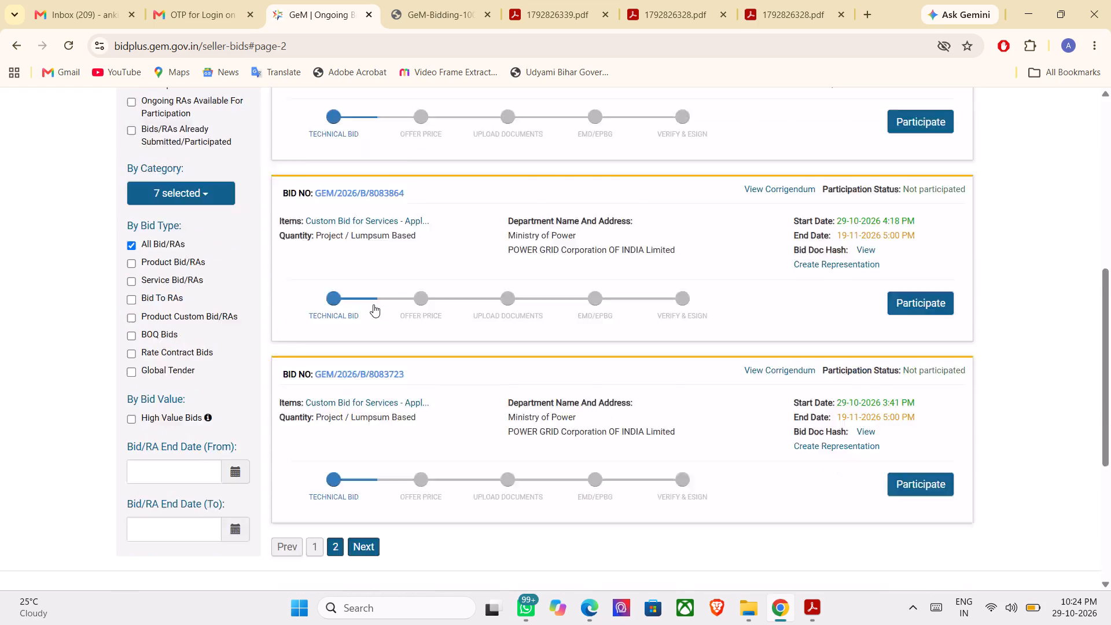
pyautogui.scroll(-1, 373, 304)
# Replace the bid search keyword with BHAGALPUR and run the search.
pyautogui.scroll(7, 373, 304)
pyautogui.click(821, 218)
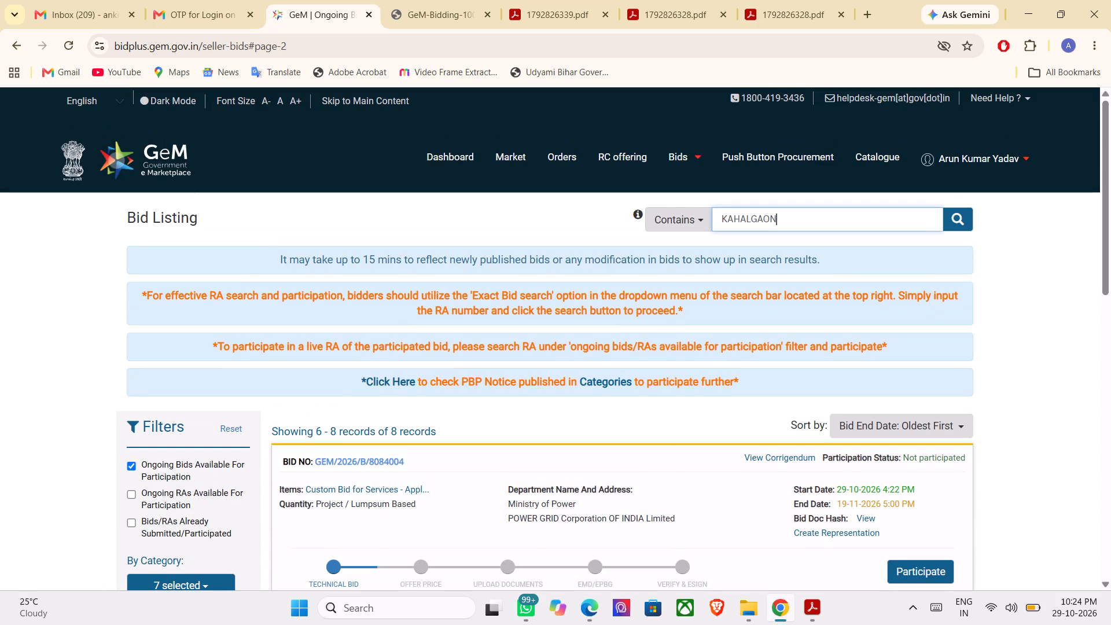
pyautogui.press('BackSpace')
pyautogui.press('BackSpace')
pyautogui.press('BackSpace')
pyautogui.press('BackSpace')
pyautogui.press('BackSpace')
pyautogui.press('BackSpace')
pyautogui.press('BackSpace')
pyautogui.press('BackSpace')
pyautogui.press('BackSpace')
pyautogui.press('BackSpace')
pyautogui.press('BackSpace')
pyautogui.press('BackSpace')
pyautogui.press('BackSpace')
pyautogui.write('BHAGALPUR')
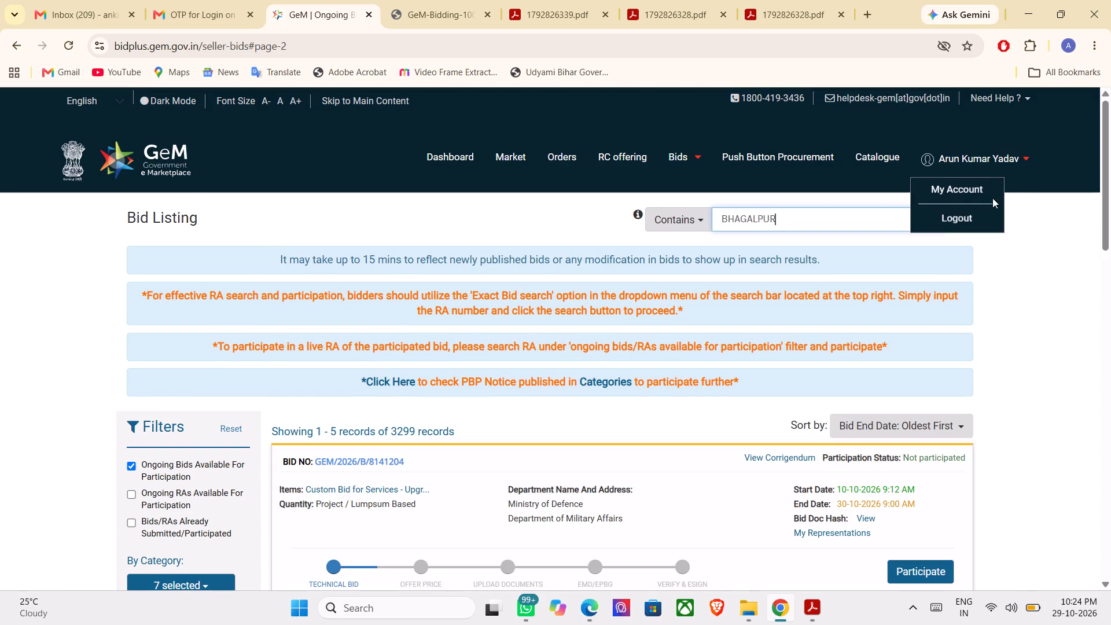
pyautogui.click(953, 222)
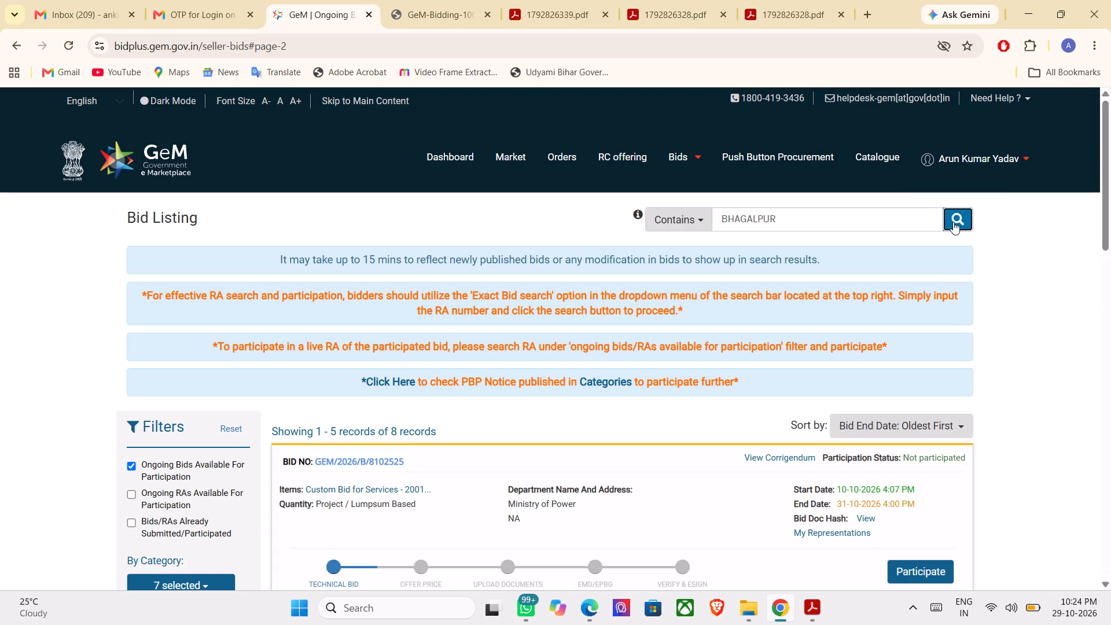
# Start participating in bid GEM/2026/B/8197031, answering the beneficial ownership and technology transfer compliance questions No, No and Yes, and save the declaration.
pyautogui.scroll(-2, 830, 395)
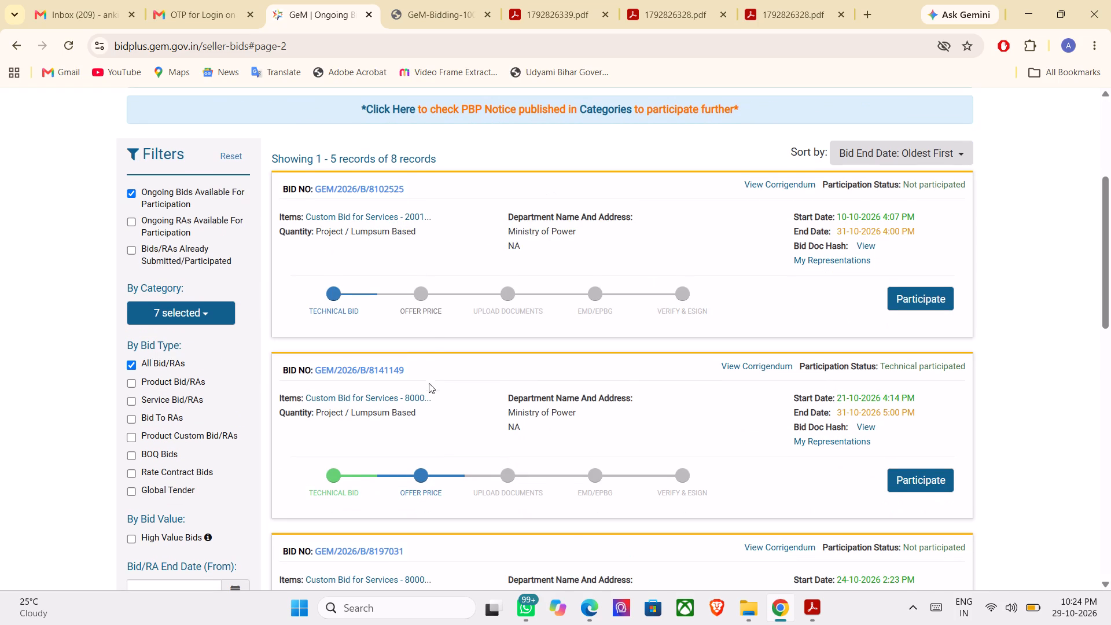
pyautogui.scroll(-2, 421, 395)
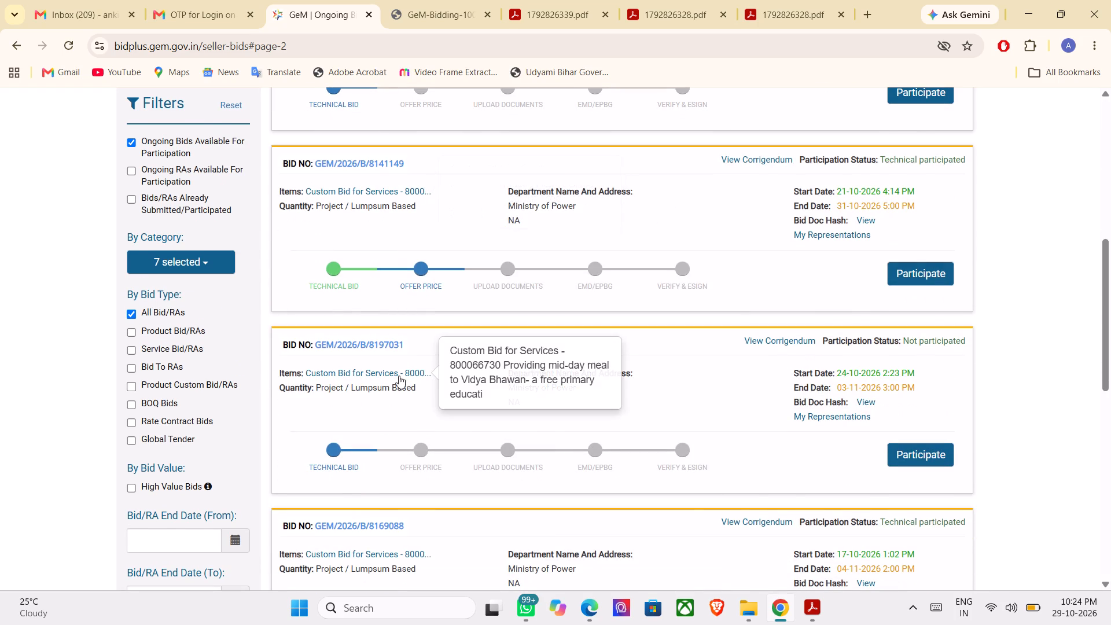
pyautogui.click(903, 445)
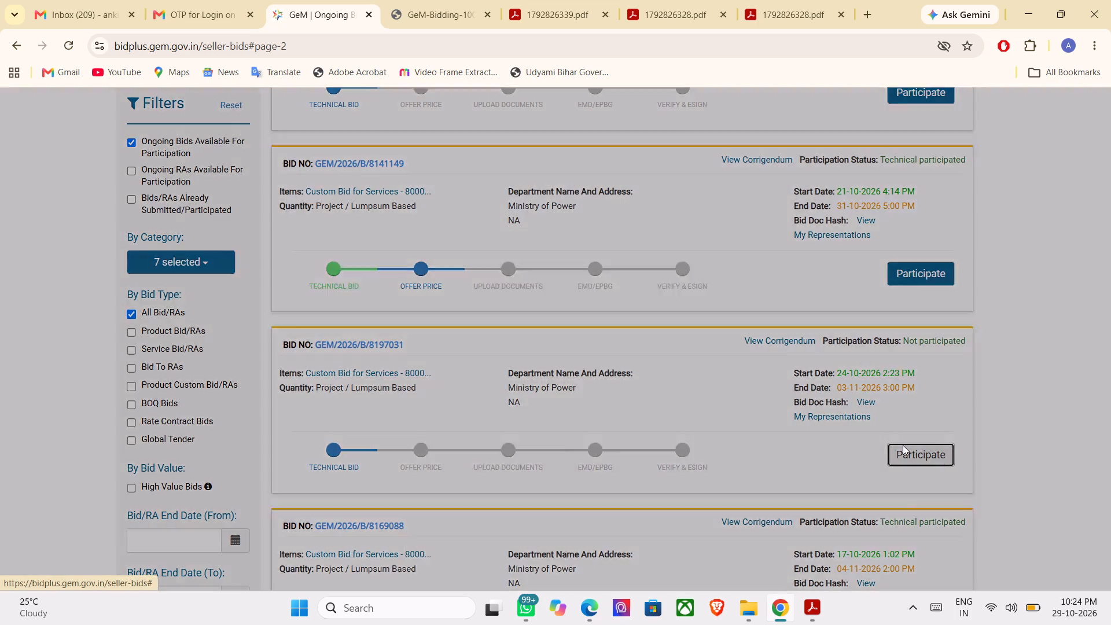
pyautogui.click(674, 180)
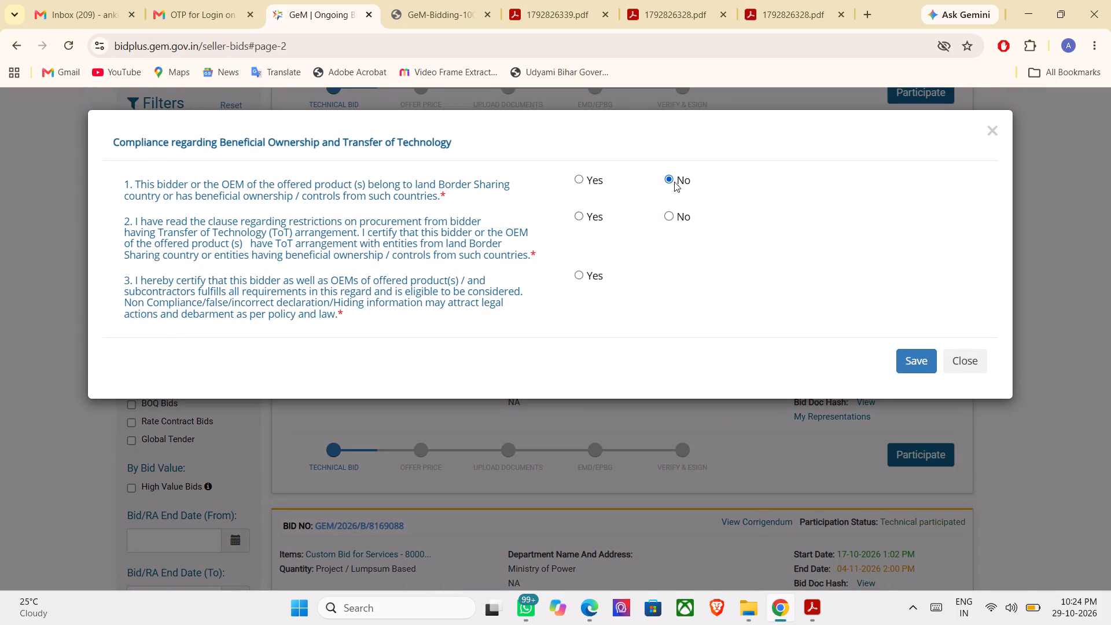
pyautogui.click(674, 215)
pyautogui.click(594, 275)
pyautogui.click(931, 366)
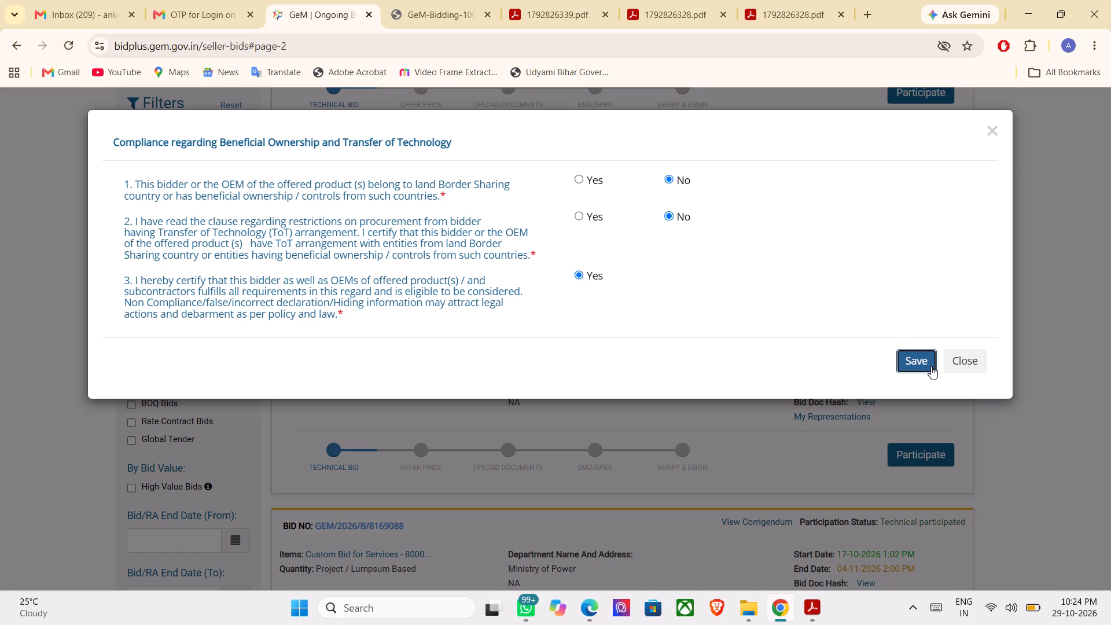
pyautogui.click(955, 226)
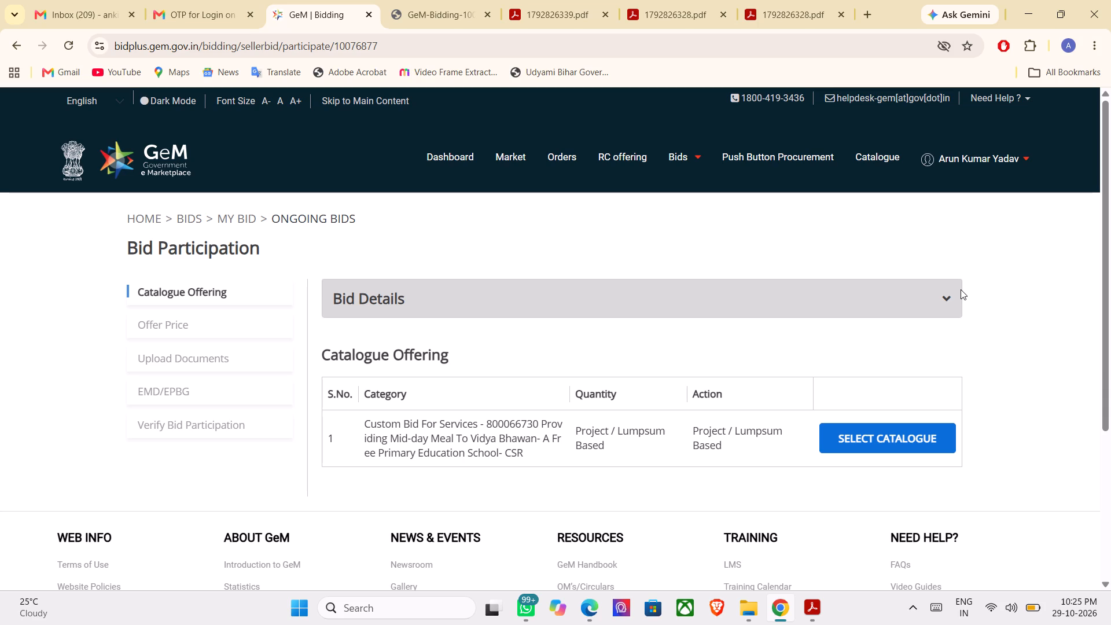
# Select and save the catalogue offering for the mid-day meal service to Vidya Bhawan, and continue to the offer price stage.
pyautogui.click(904, 443)
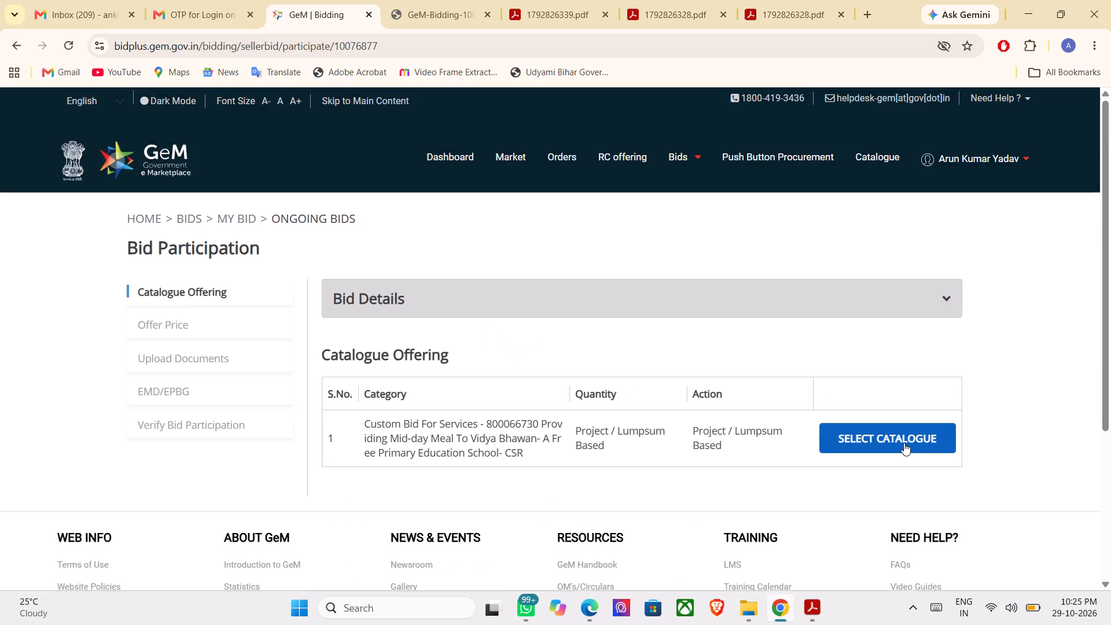
pyautogui.scroll(-1, 904, 443)
pyautogui.click(877, 351)
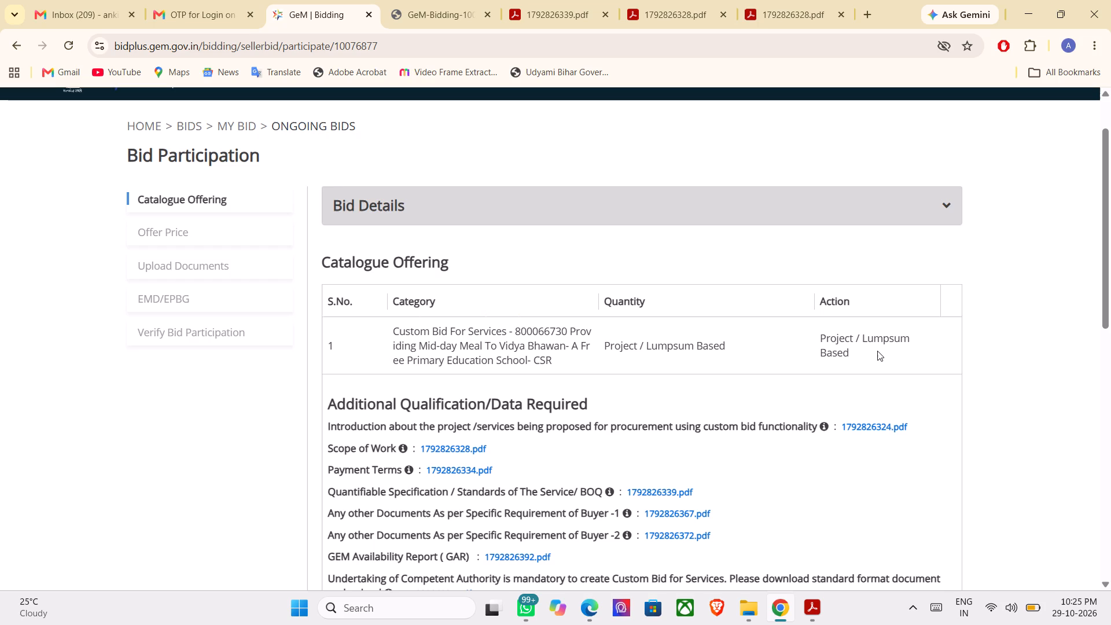
pyautogui.scroll(-3, 877, 351)
pyautogui.click(910, 518)
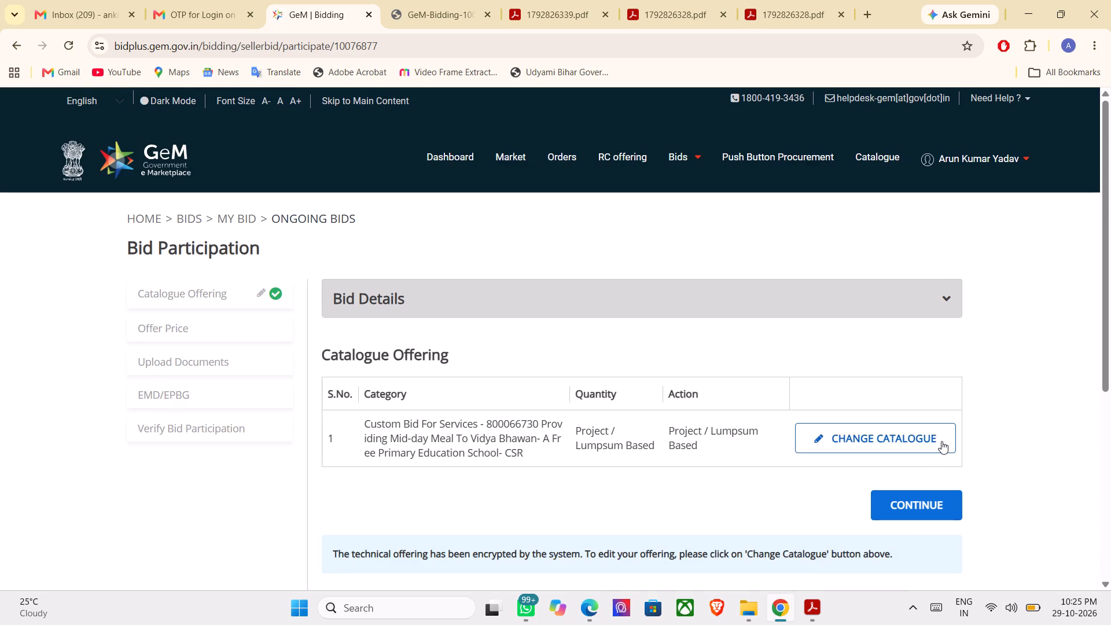
pyautogui.scroll(-1, 941, 441)
pyautogui.click(925, 398)
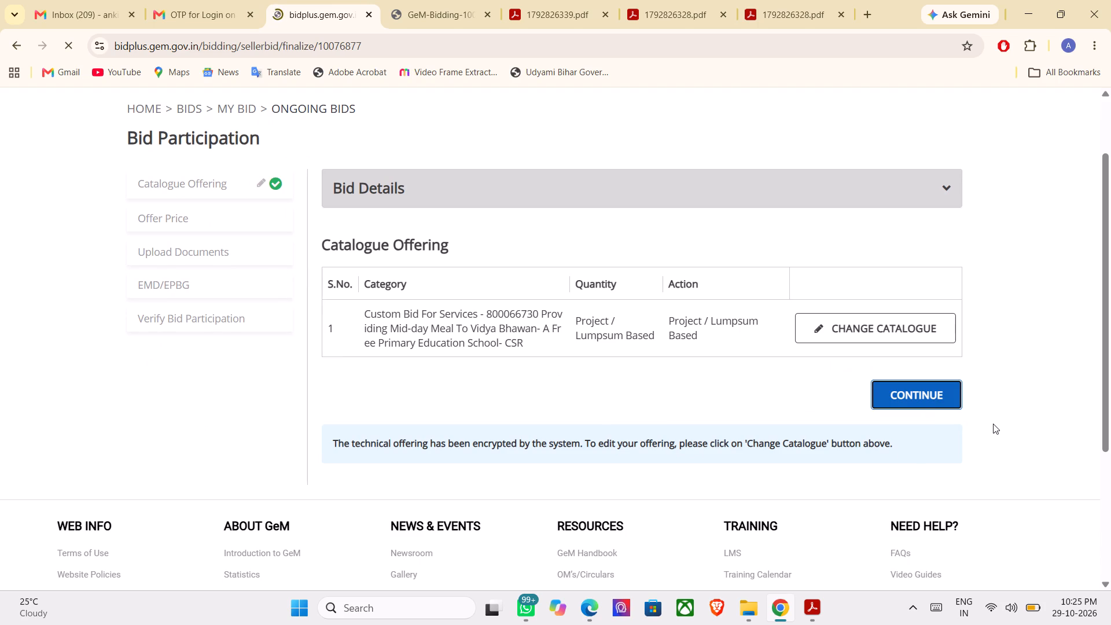
# Review the Upload Documents section of the bid participation, examining the required compliance documents and the GSTIN options for transaction charges.
pyautogui.scroll(-1, 993, 424)
pyautogui.scroll(1, 772, 312)
pyautogui.click(195, 180)
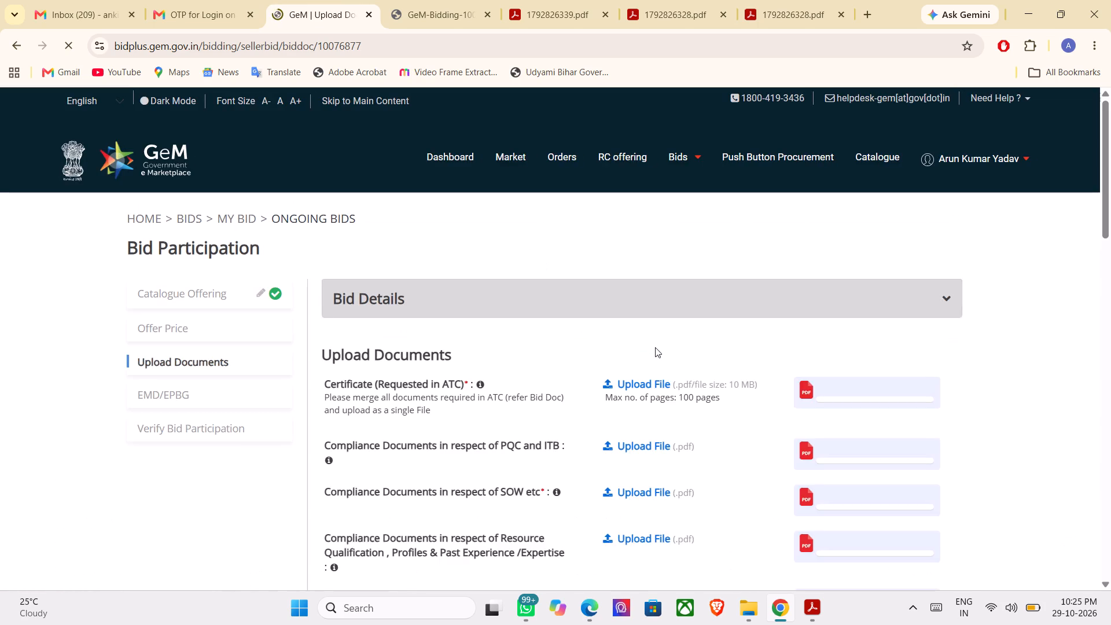
pyautogui.scroll(-1, 655, 347)
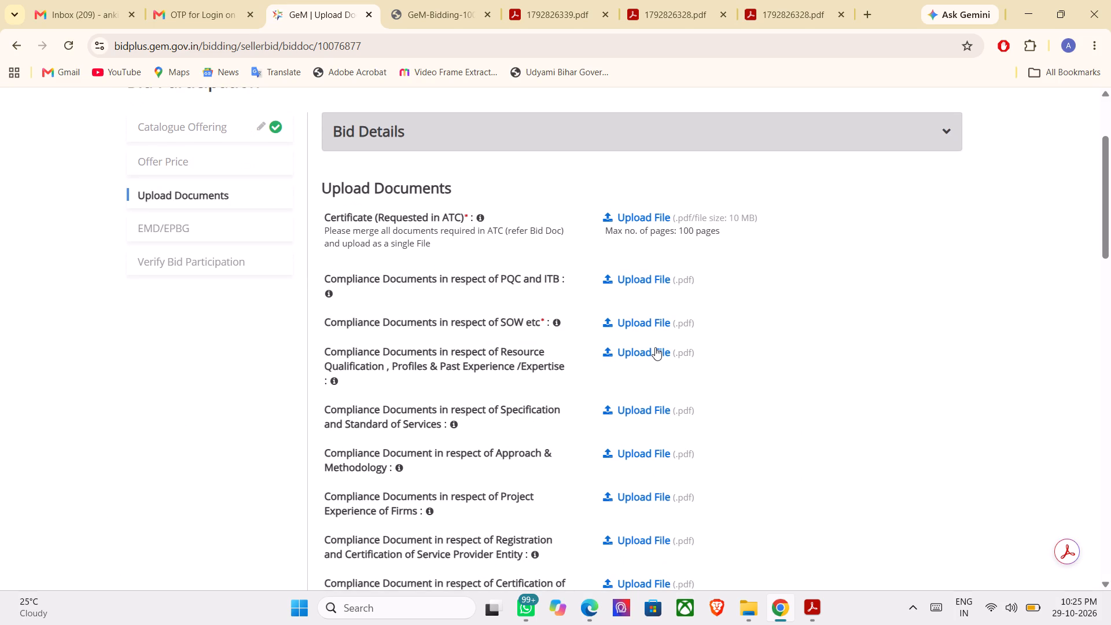
pyautogui.scroll(-1, 563, 322)
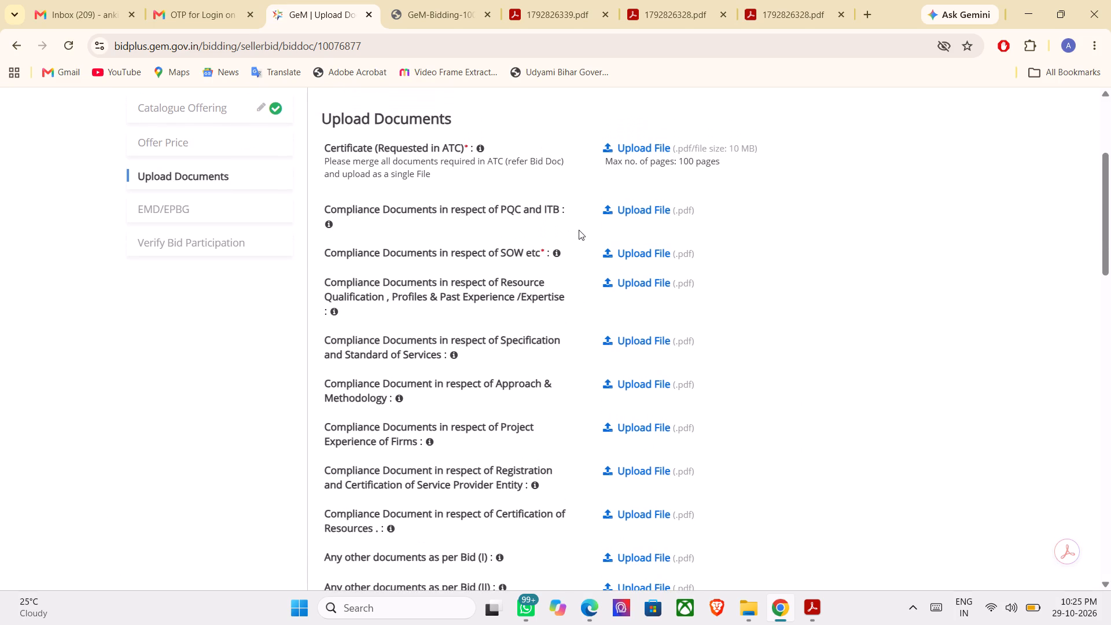
pyautogui.scroll(-2, 579, 230)
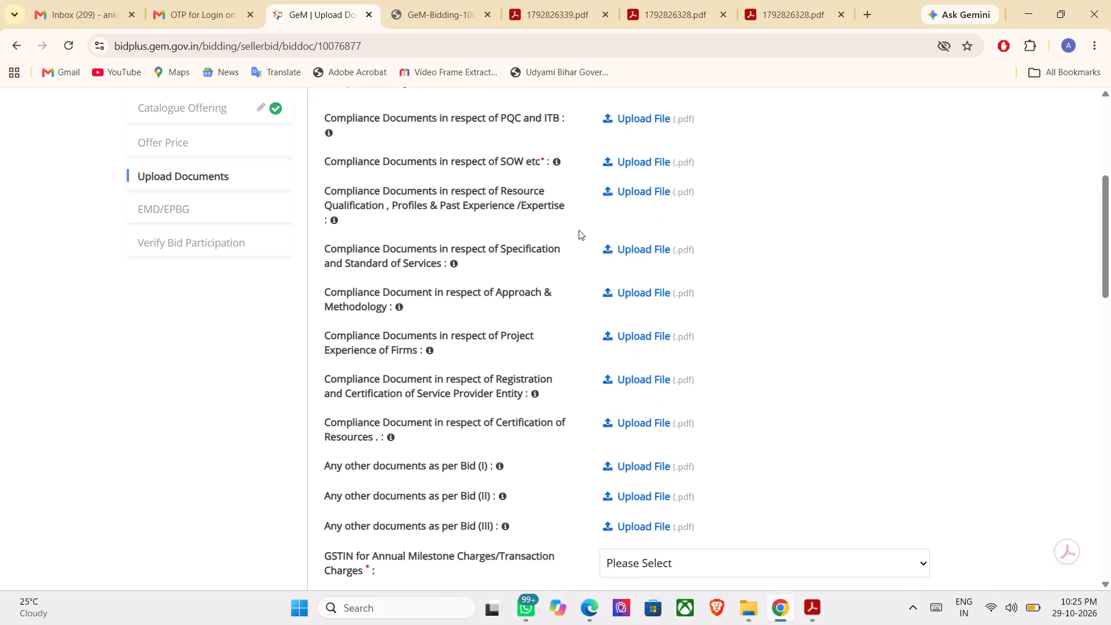
pyautogui.scroll(-2, 579, 230)
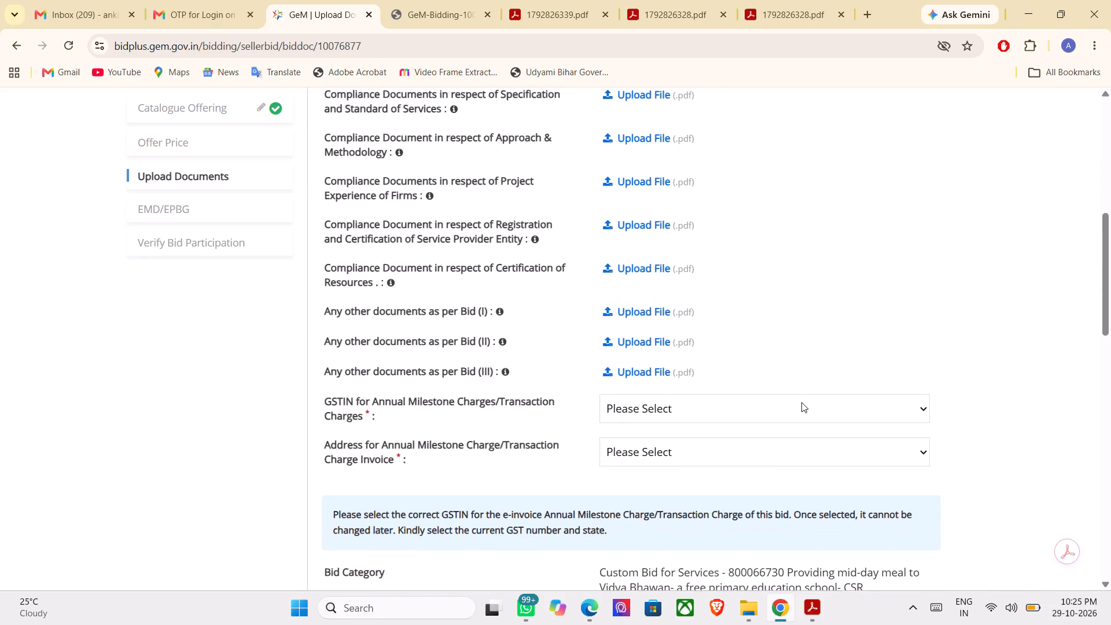
pyautogui.click(840, 405)
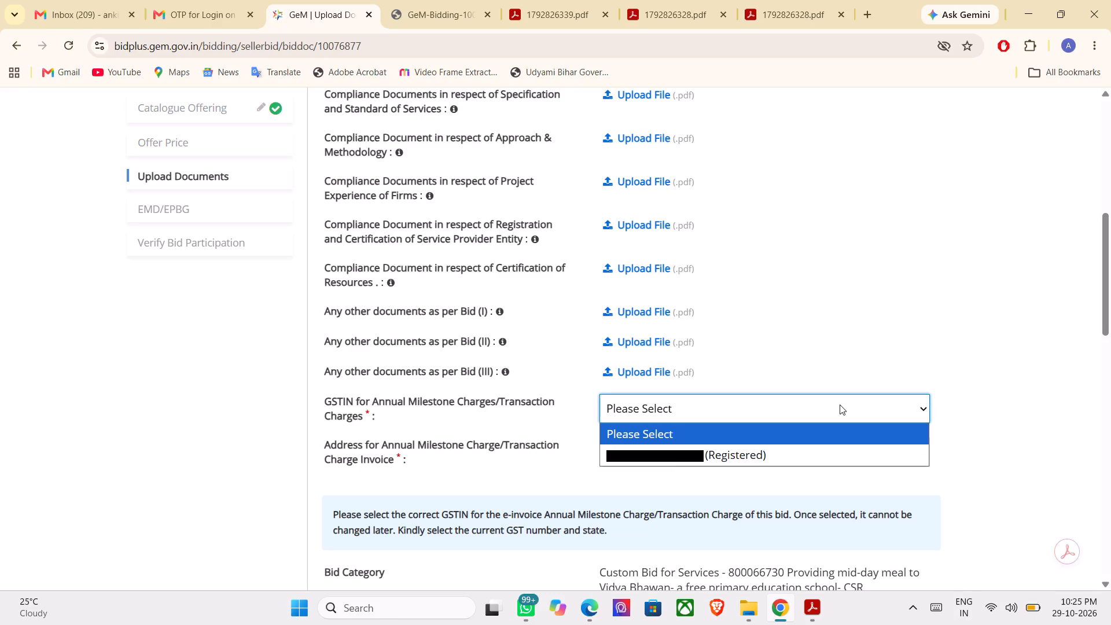
# Return from the document uploads to the Offer Price stage of the mid-day meal bid participation.
pyautogui.click(205, 145)
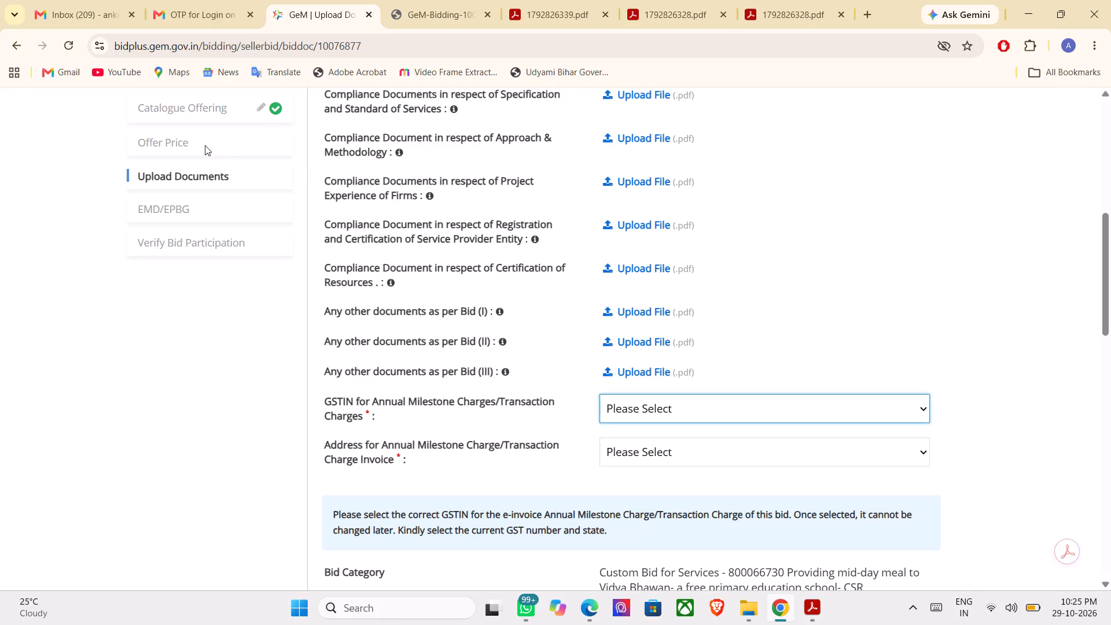
pyautogui.click(193, 145)
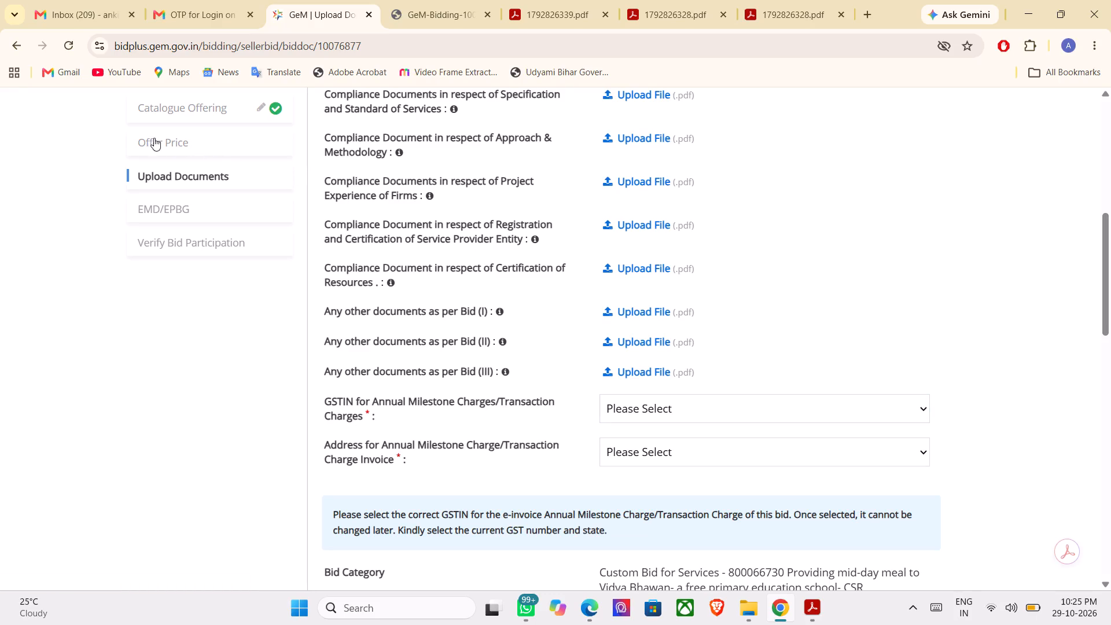
pyautogui.click(157, 138)
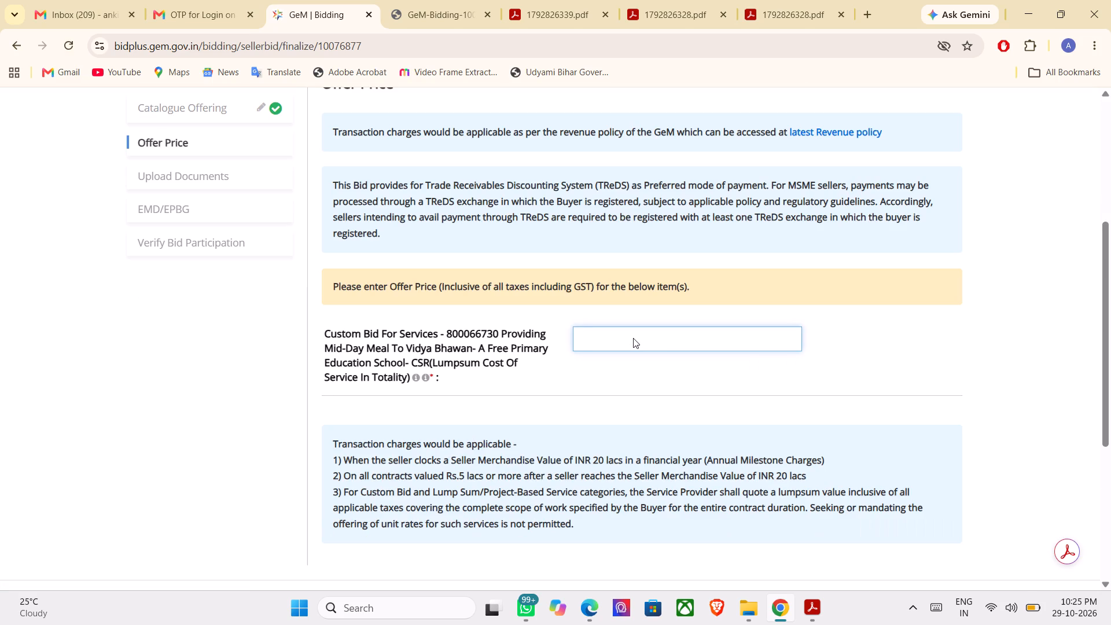
# Examine the day-wise menu, student numbers and other terms in the scope of work document 1792826328.pdf.
pyautogui.click(792, 15)
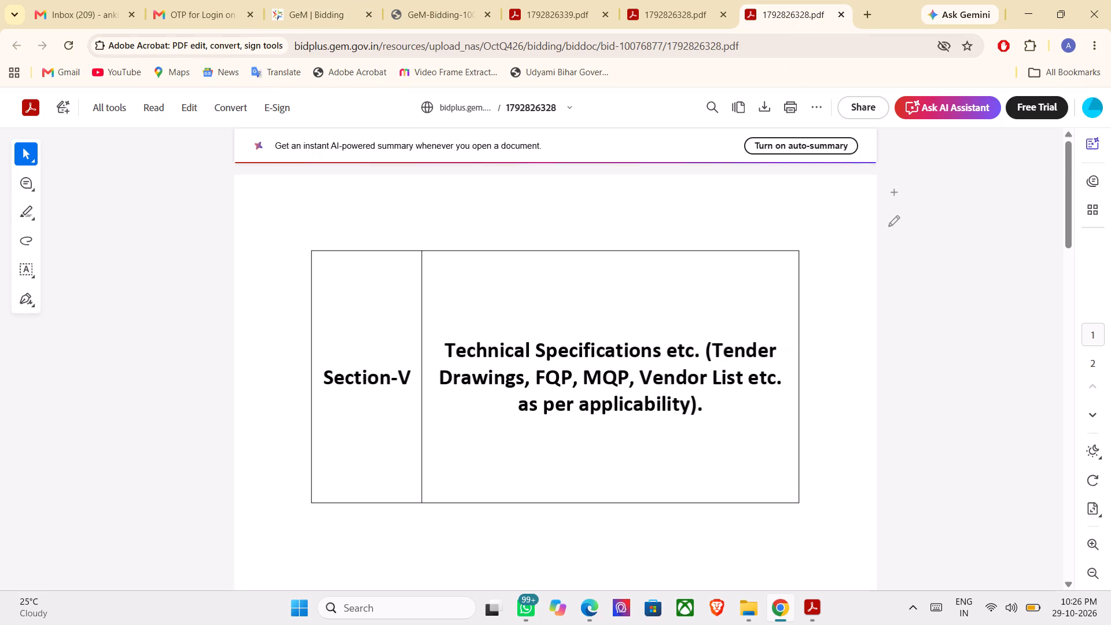
pyautogui.scroll(2, 699, 350)
pyautogui.scroll(-7, 699, 350)
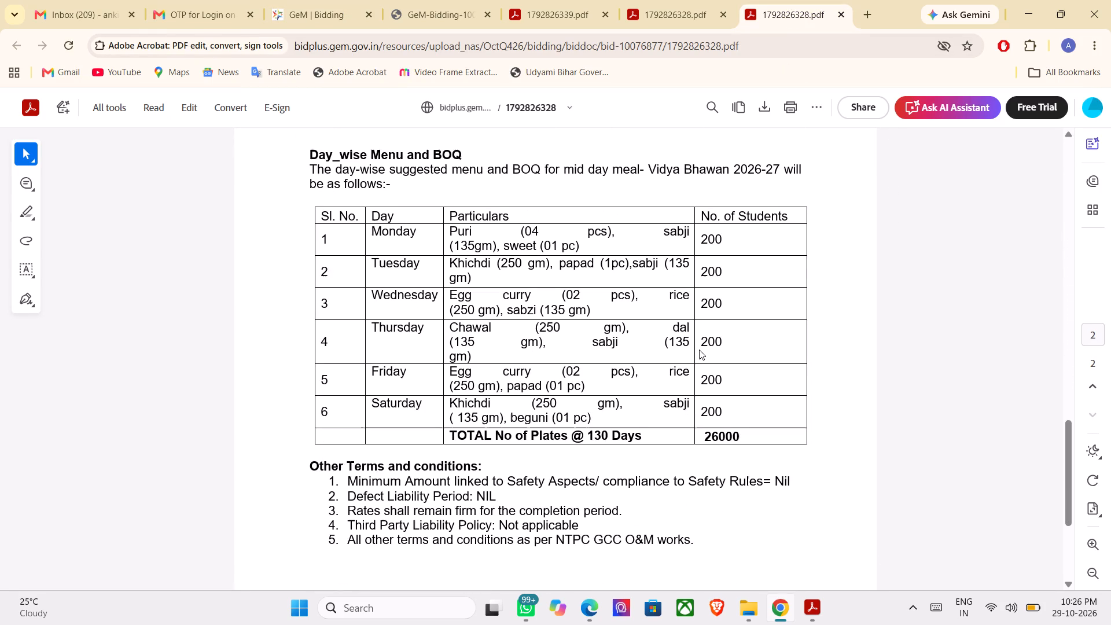
pyautogui.scroll(-2, 699, 350)
pyautogui.click(694, 0)
pyautogui.scroll(-2, 697, 377)
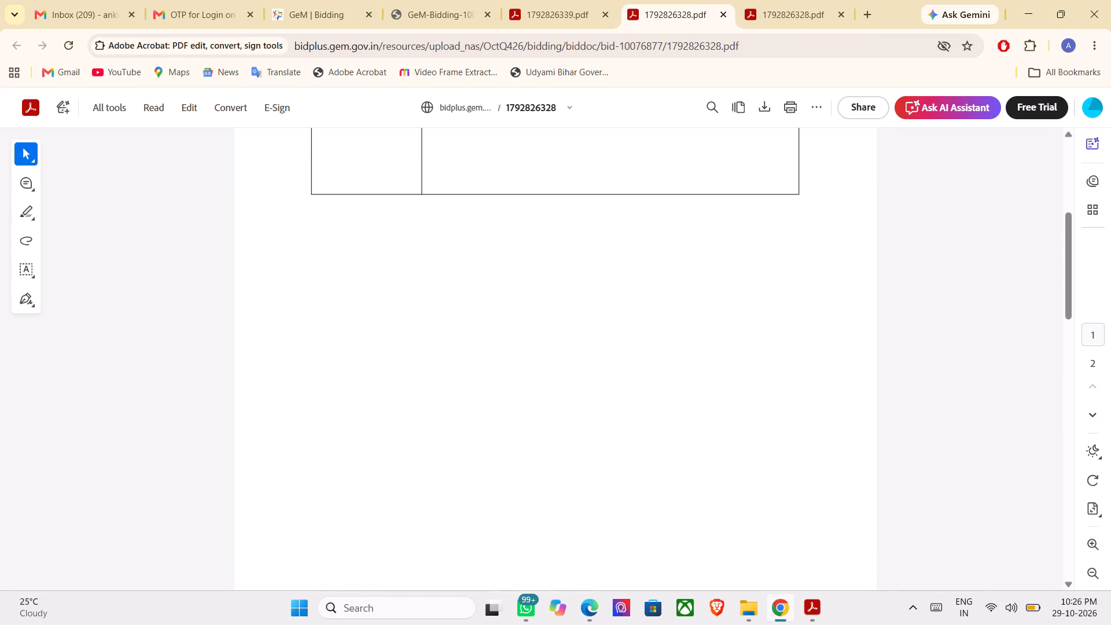
pyautogui.scroll(-5, 697, 377)
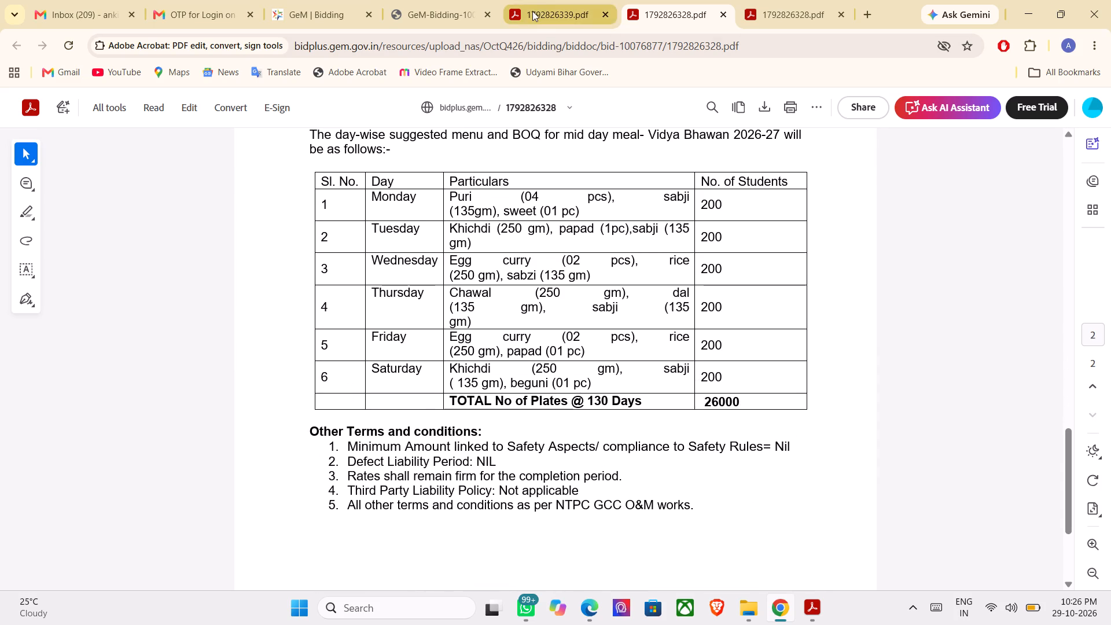
# Examine the BOQ estimate and quoting notes in 1792826339.pdf, closing the duplicate scope of work document, and return to the offer price form.
pyautogui.click(532, 11)
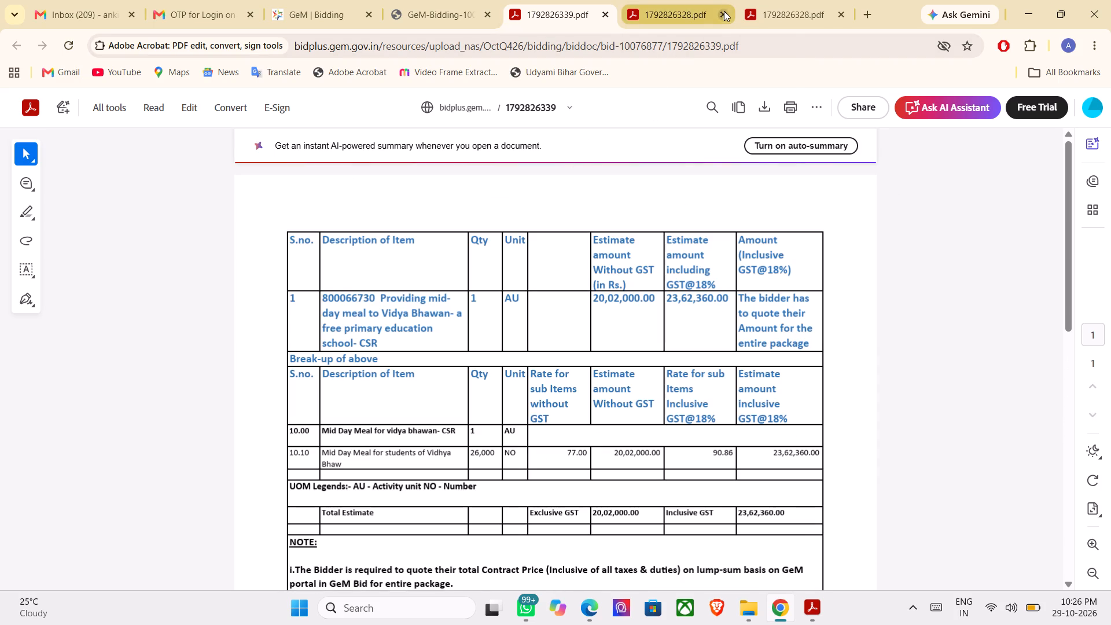
pyautogui.click(724, 12)
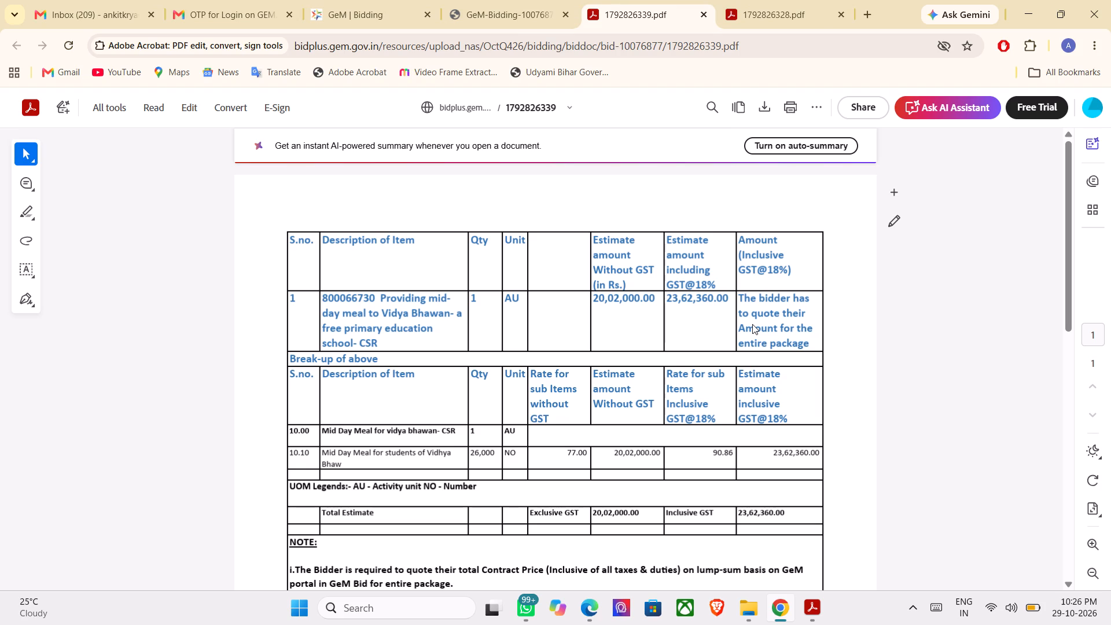
pyautogui.click(514, 4)
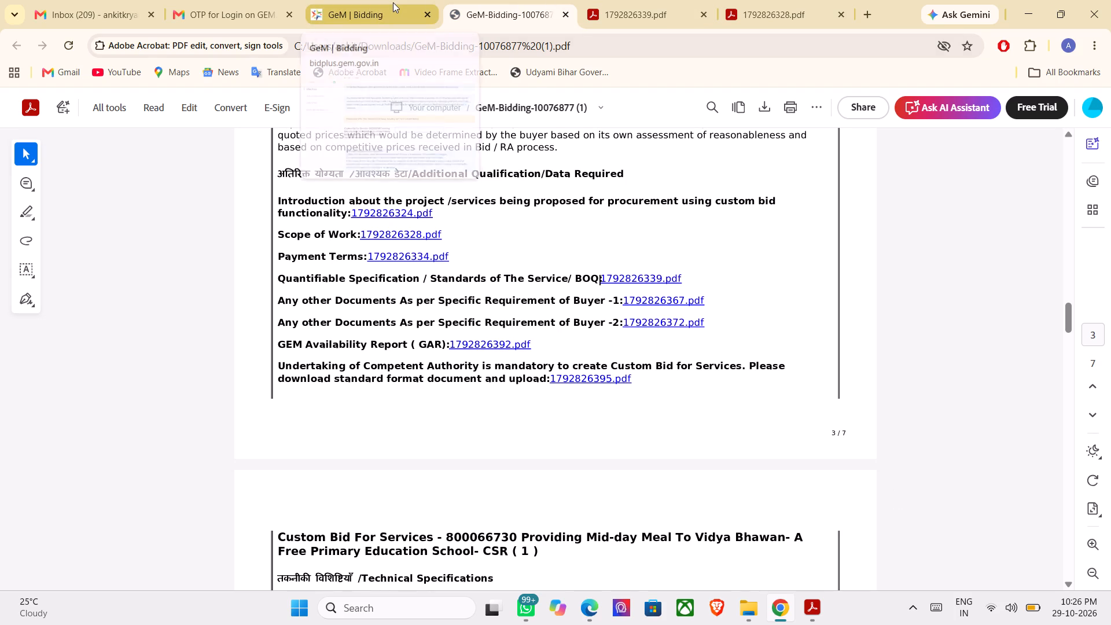
pyautogui.click(655, 5)
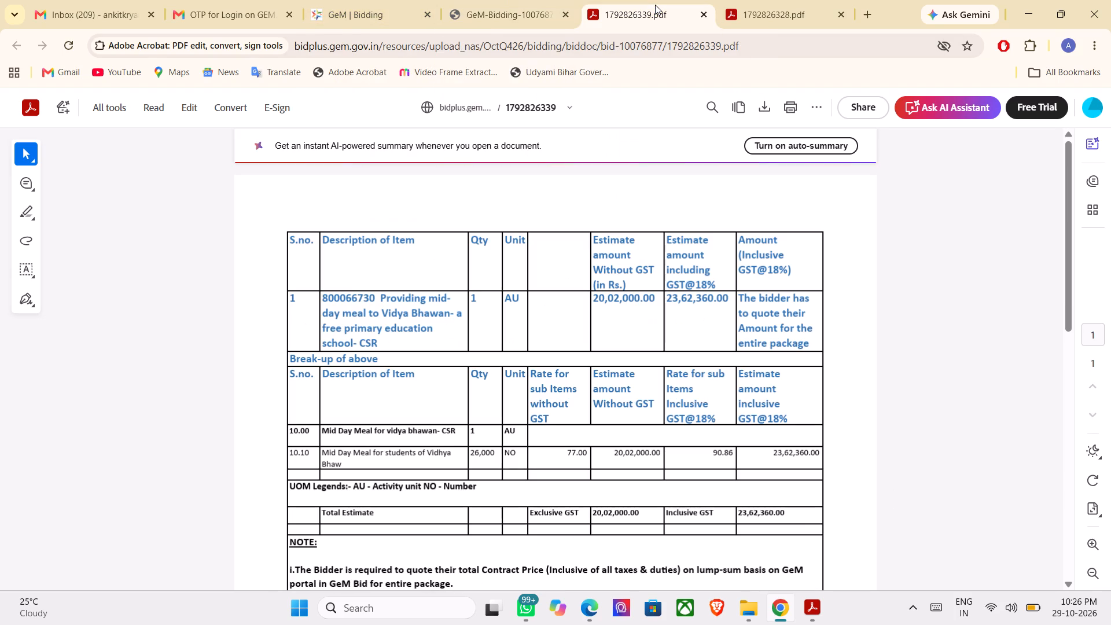
pyautogui.scroll(-1, 630, 352)
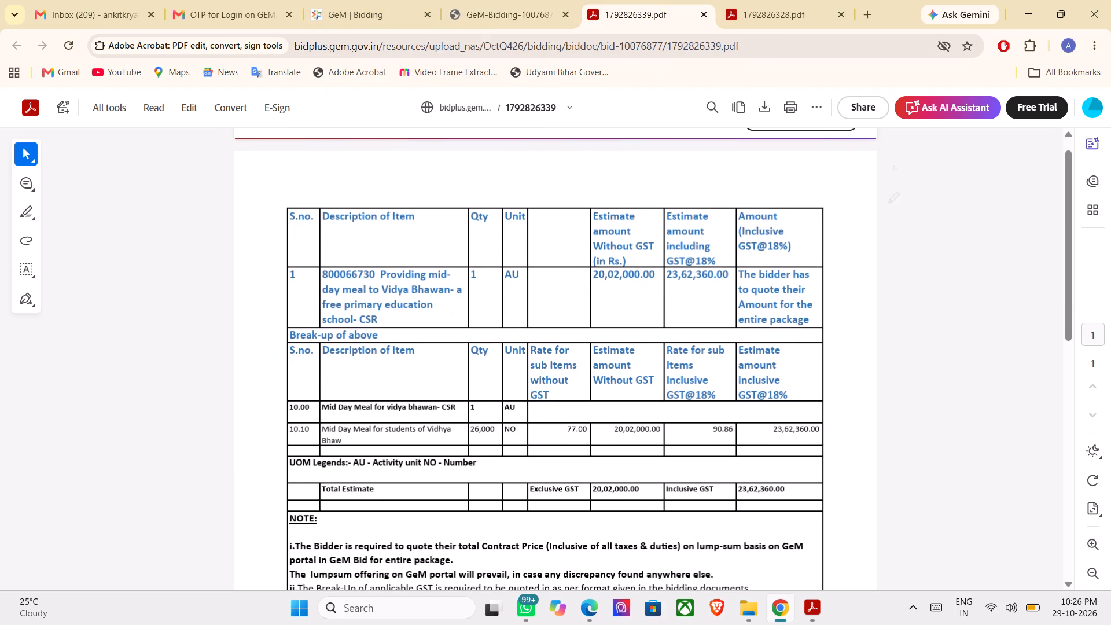
pyautogui.click(499, 0)
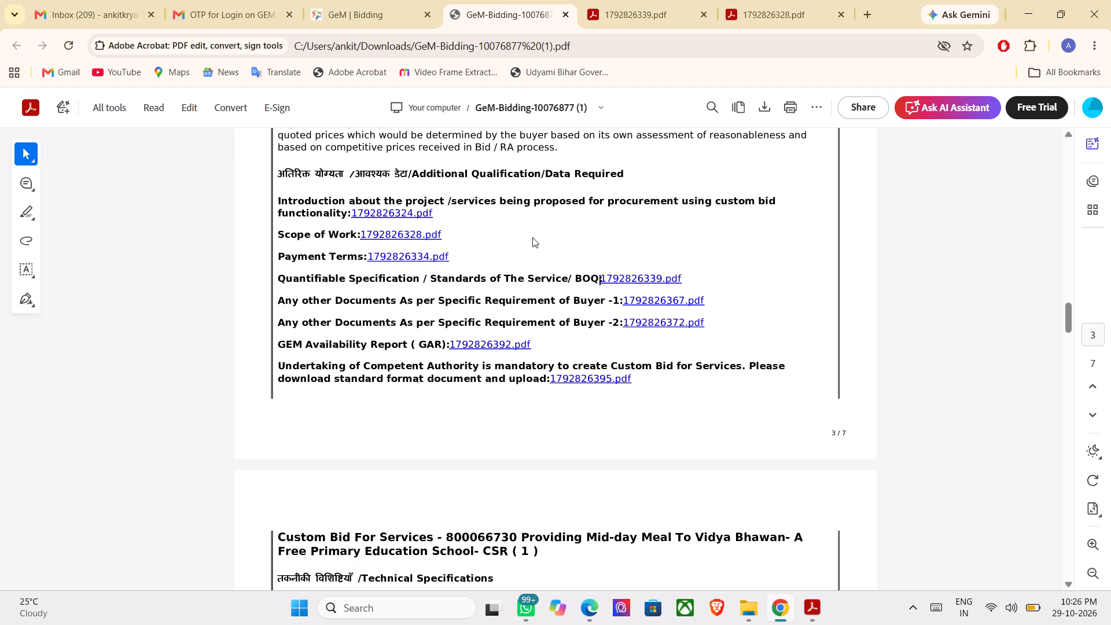
pyautogui.click(385, 20)
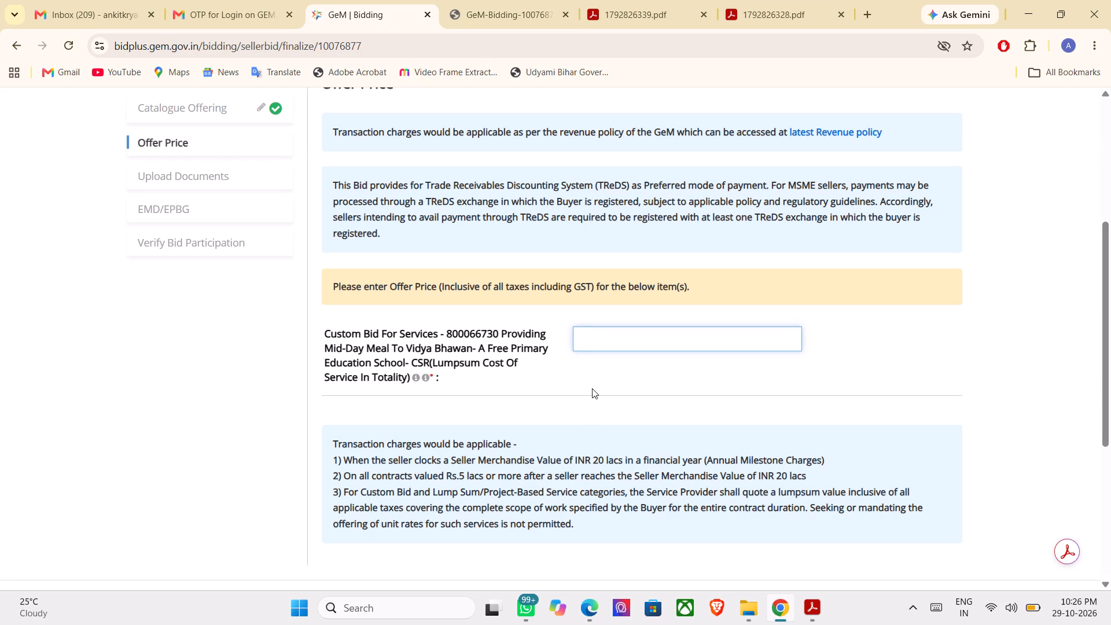
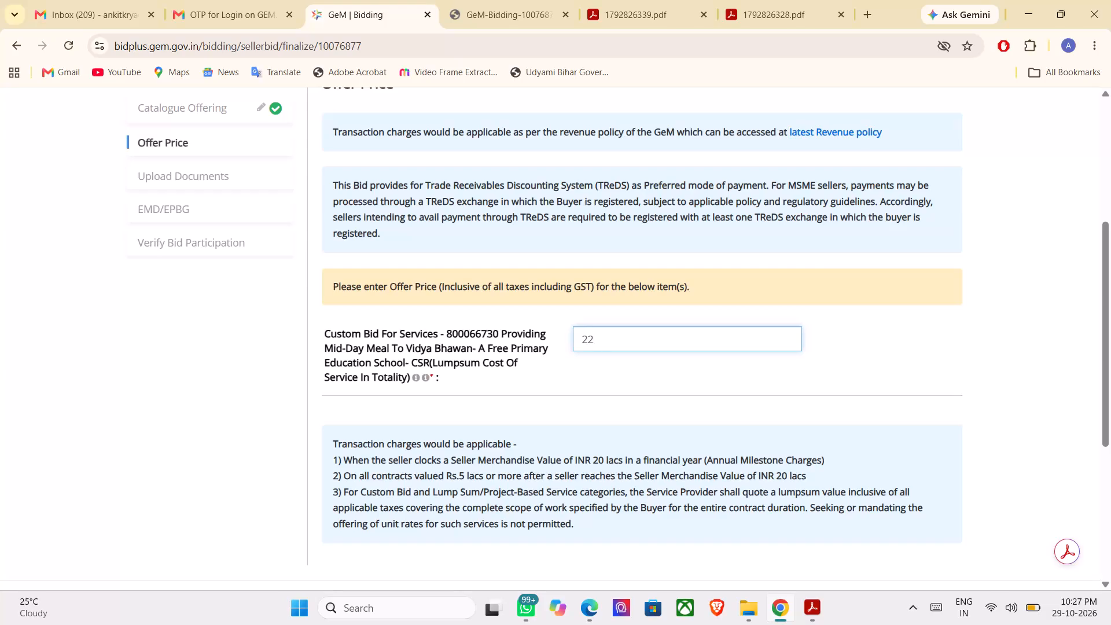
# Enter 2210000 as the lumpsum offer price for the Vidya Bhawan mid-day meal service and proceed with its estimated total price.
pyautogui.write('10000')
pyautogui.click(848, 392)
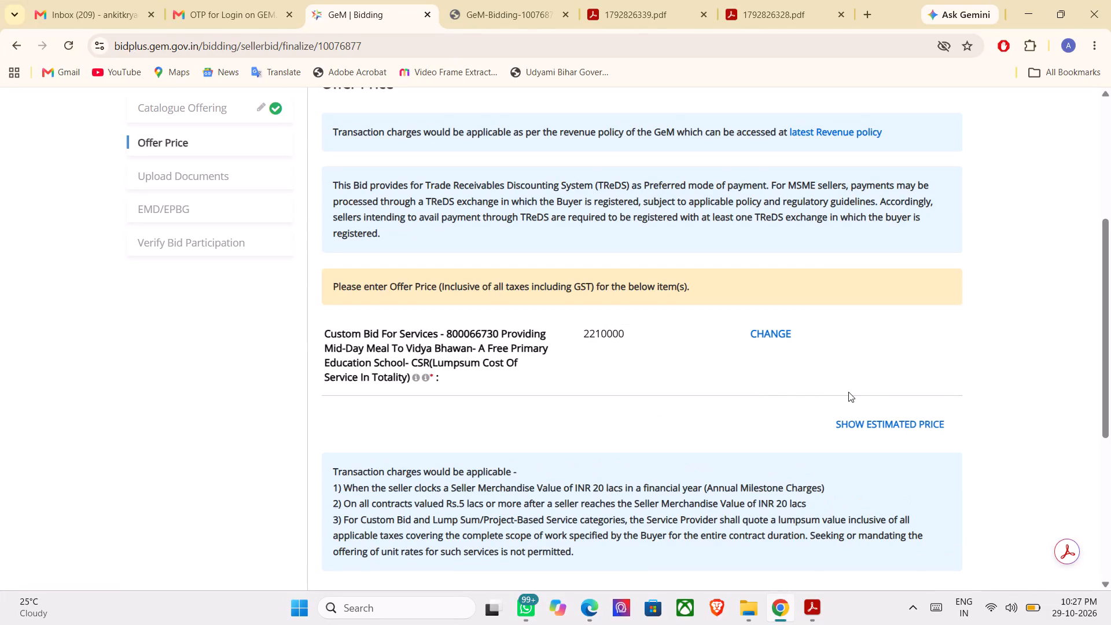
pyautogui.click(876, 428)
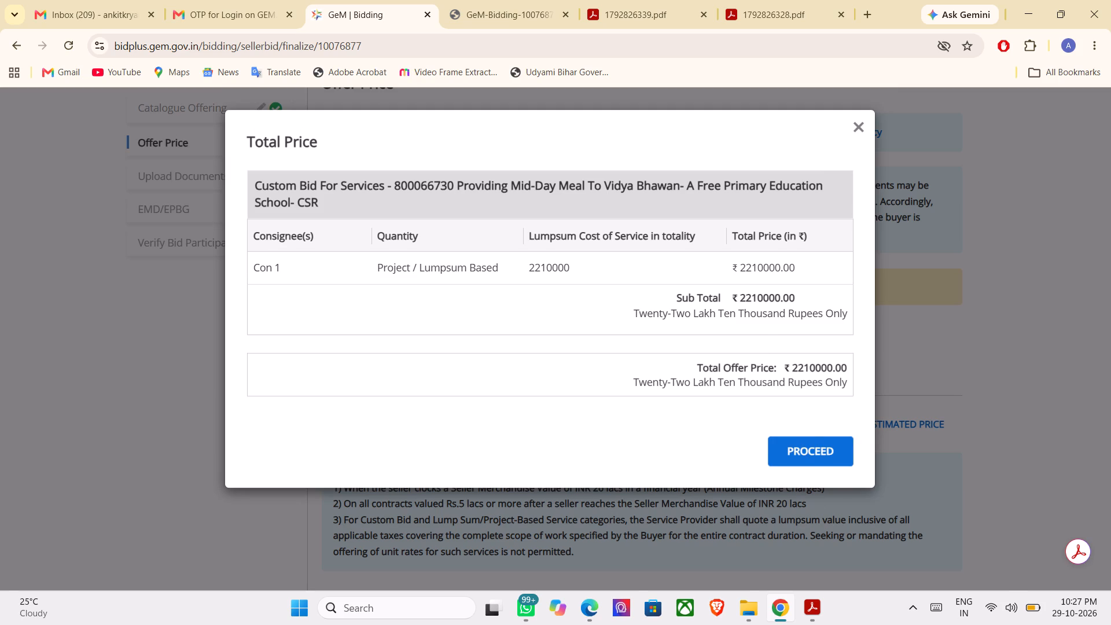
pyautogui.click(802, 454)
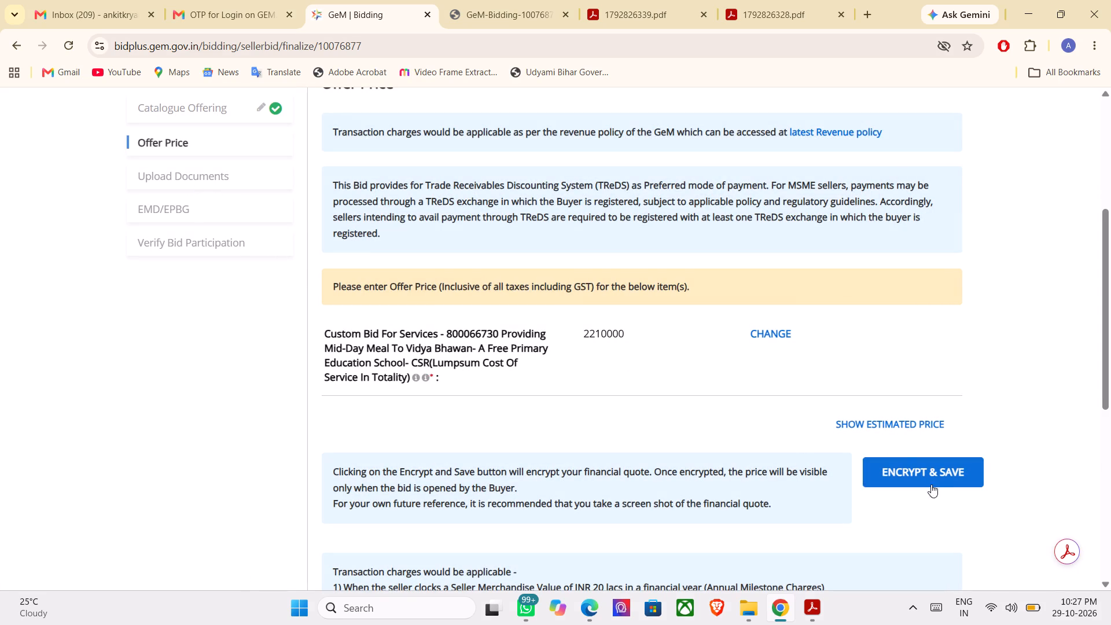
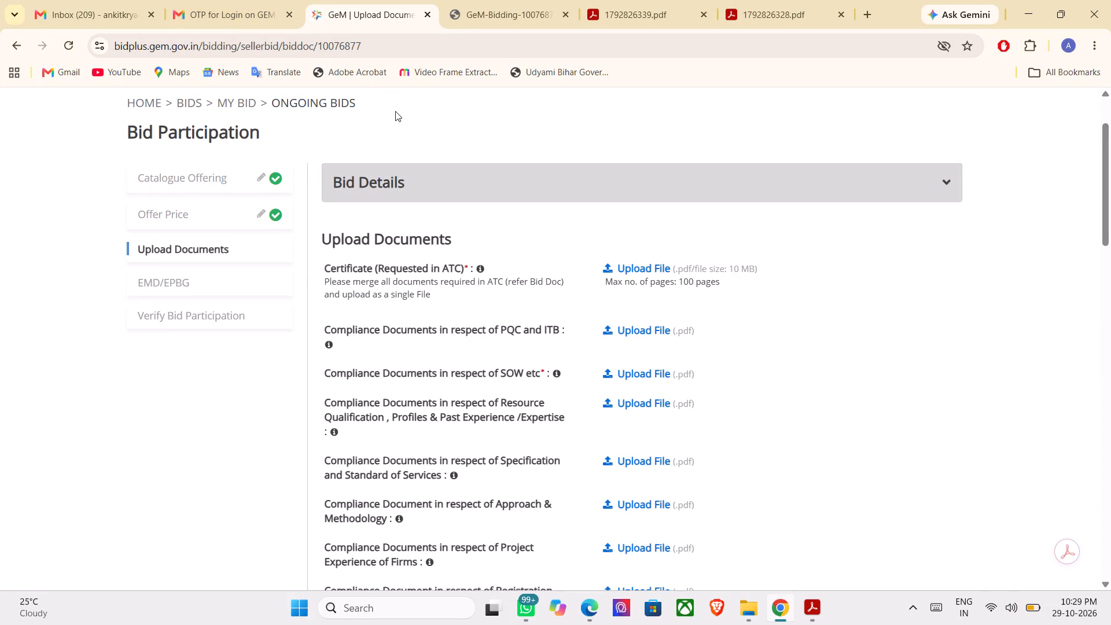
# Leave the document upload page and open the list of bids.
pyautogui.scroll(5, 395, 111)
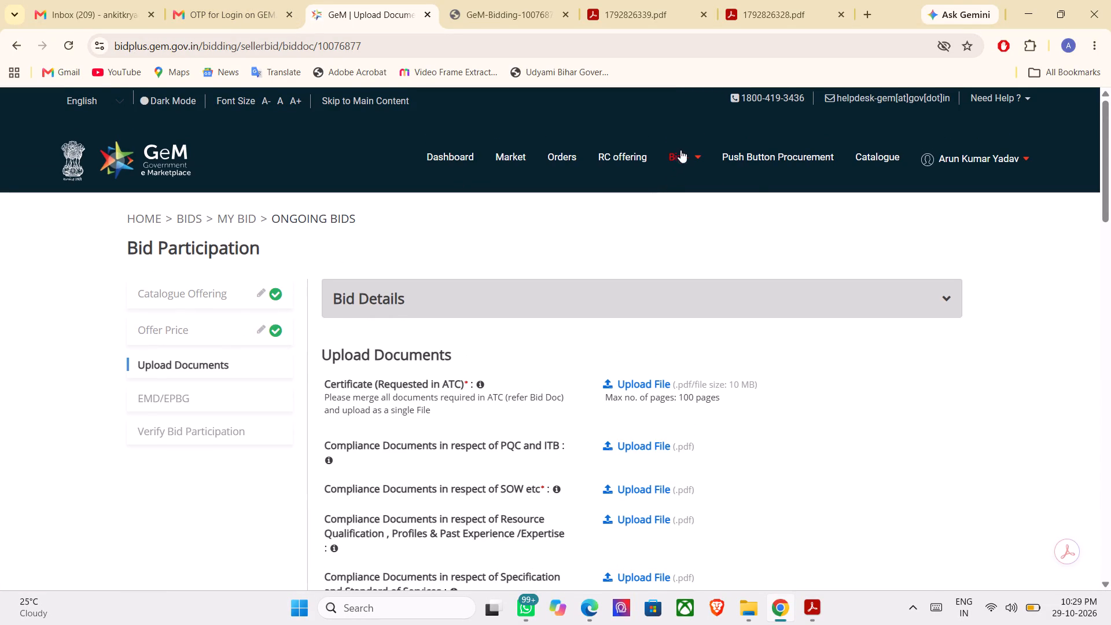
pyautogui.click(681, 146)
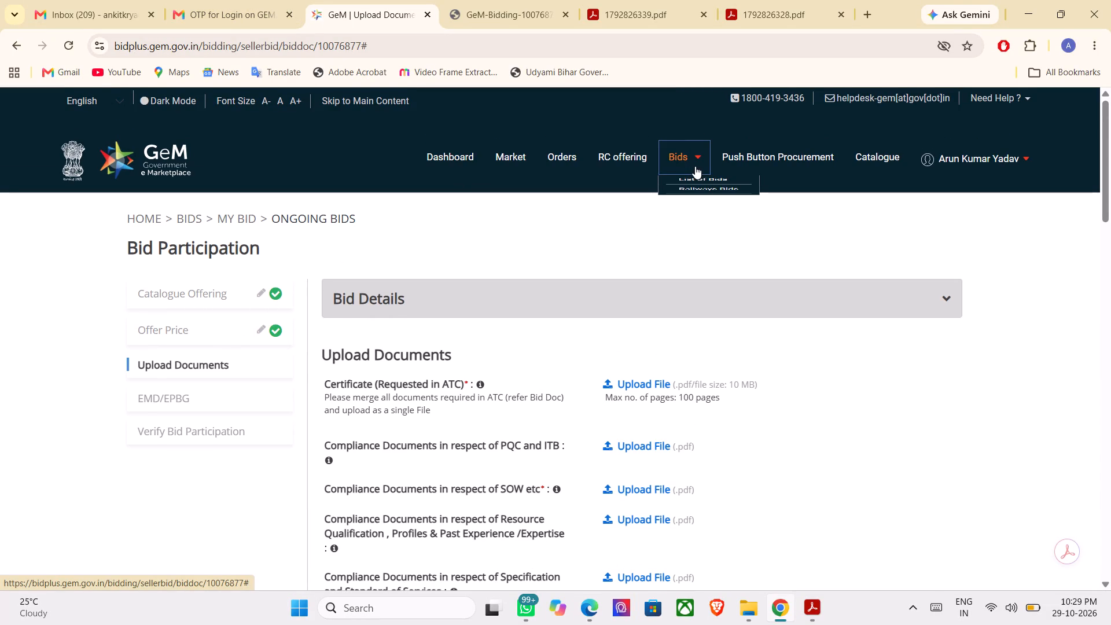
pyautogui.click(695, 166)
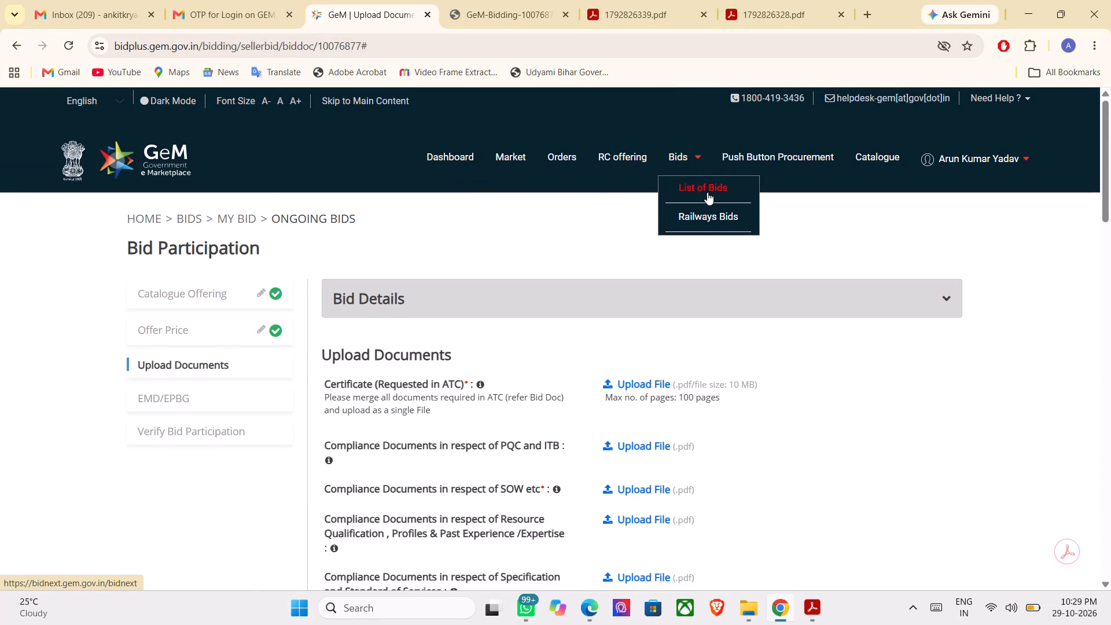
pyautogui.click(707, 192)
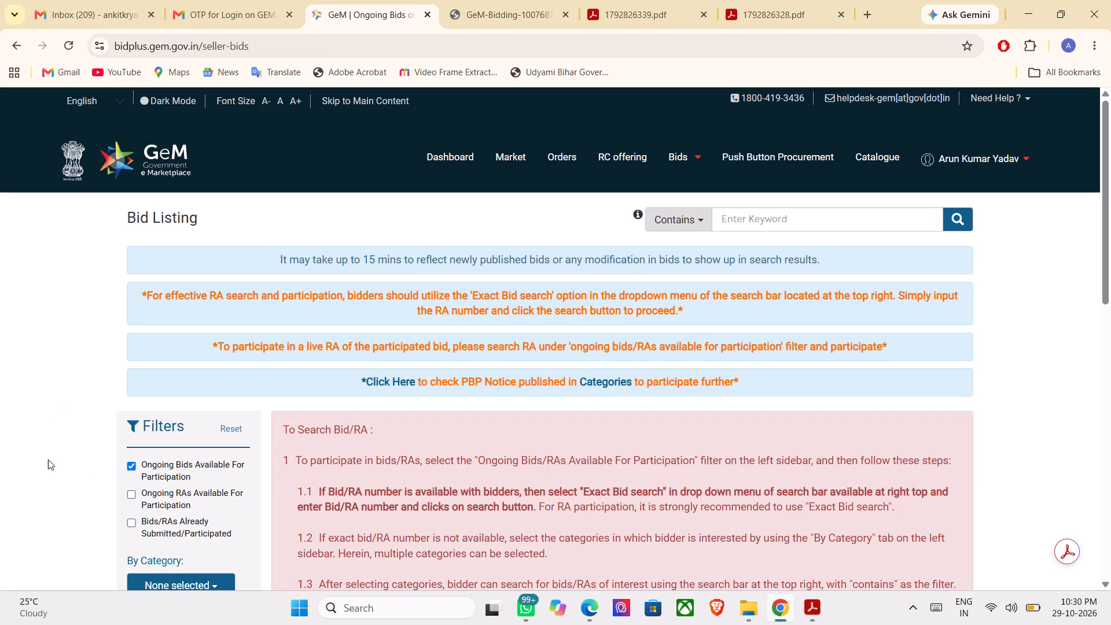
# Filter the bid listing to Bids/RAs Already Submitted/Participated and look through the records.
pyautogui.click(140, 525)
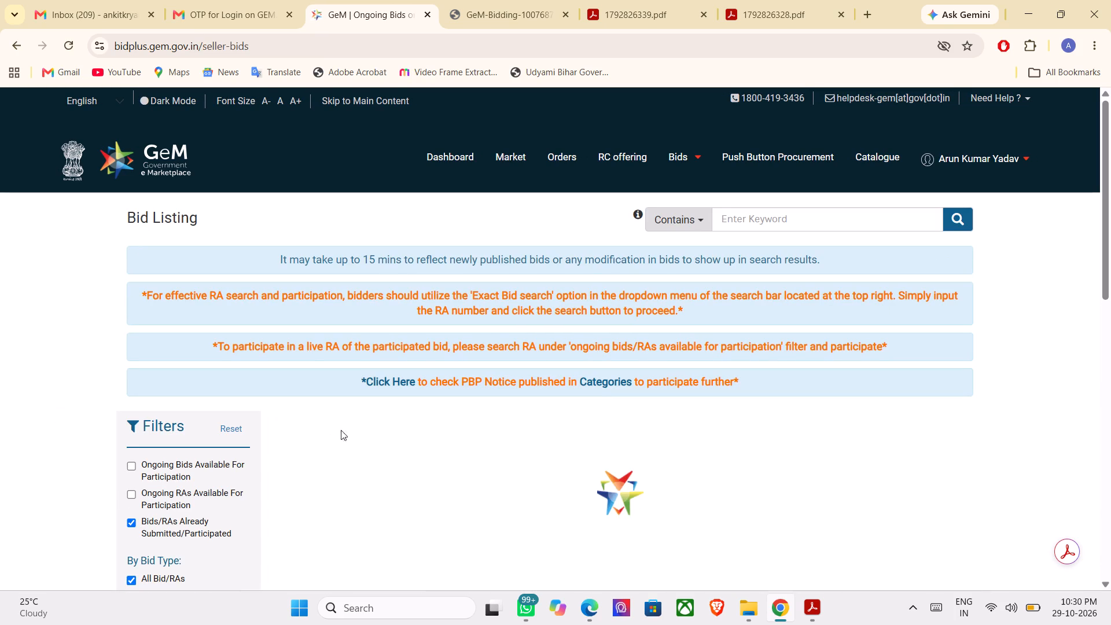
pyautogui.scroll(-1, 378, 457)
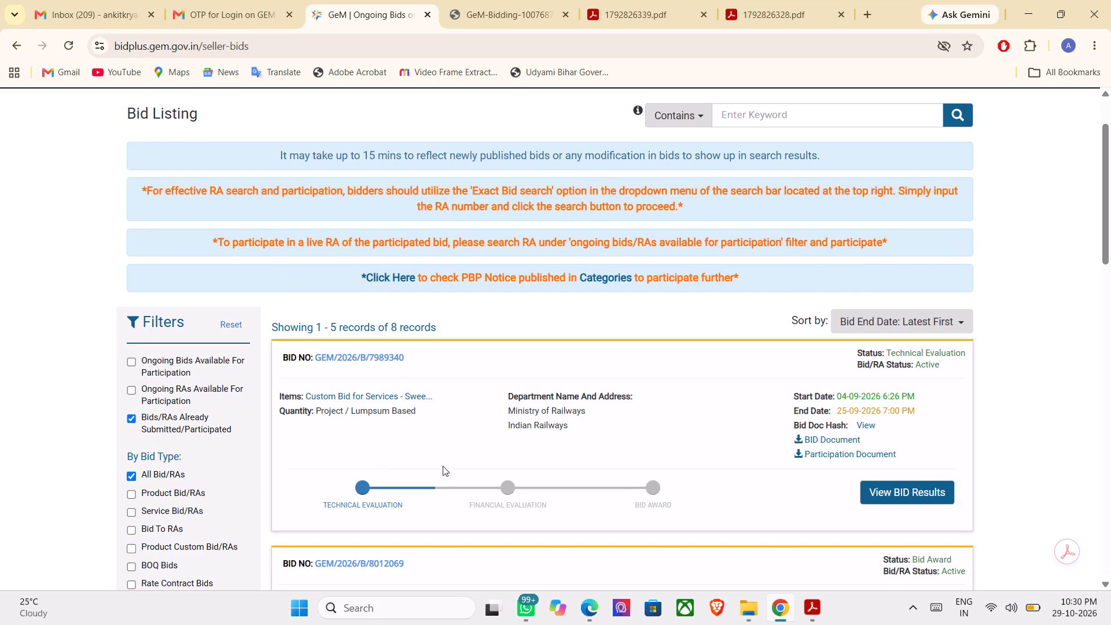
pyautogui.scroll(-1, 448, 465)
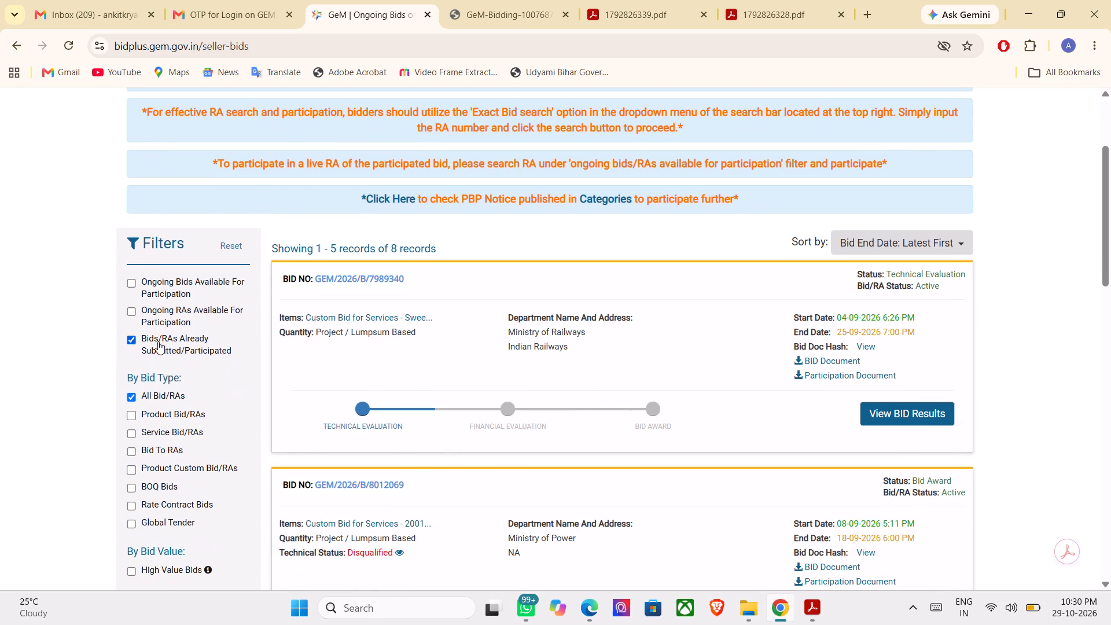
# Filter the listing to Ongoing Bids Available For Participation with all nine categories selected, from BOQ to Repair And Maintenance.
pyautogui.click(131, 280)
pyautogui.scroll(-1, 345, 343)
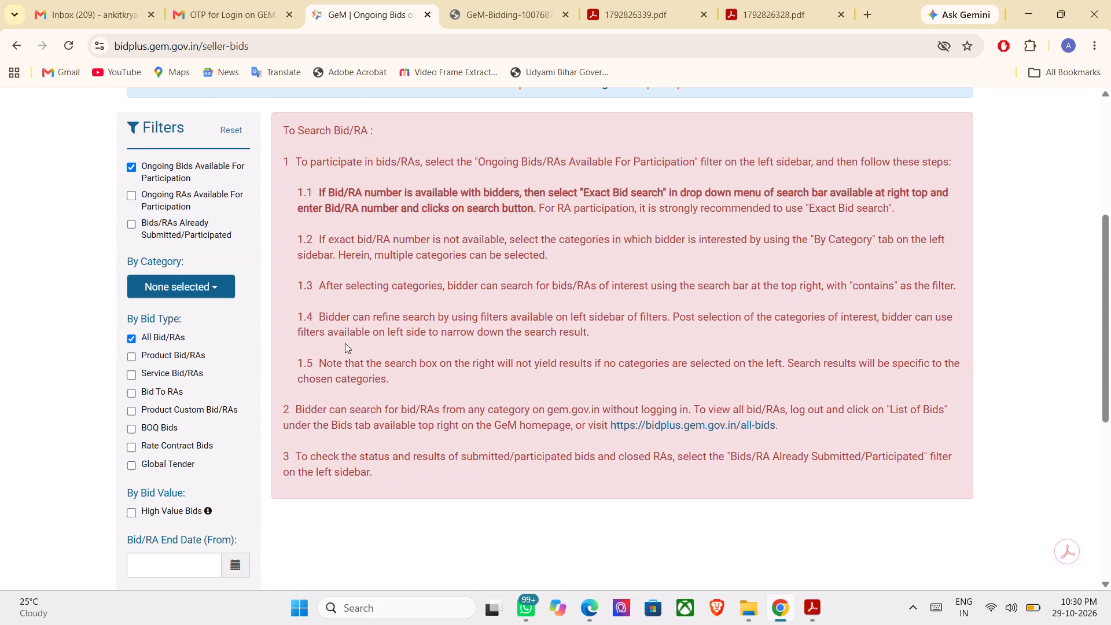
pyautogui.click(218, 284)
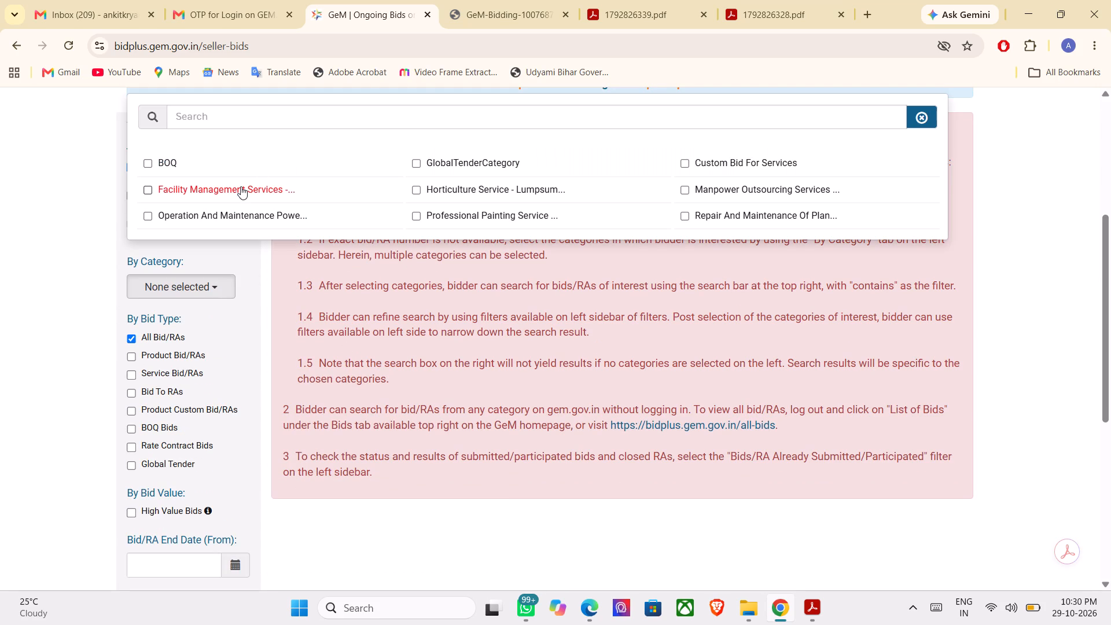
pyautogui.click(241, 186)
pyautogui.click(253, 206)
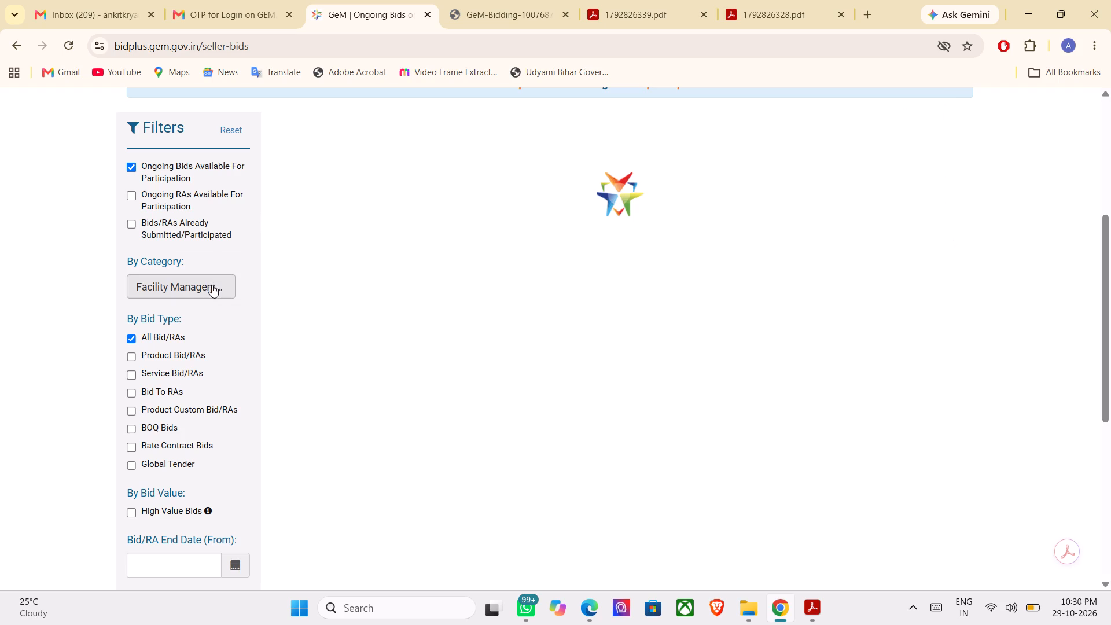
pyautogui.click(212, 275)
pyautogui.click(191, 220)
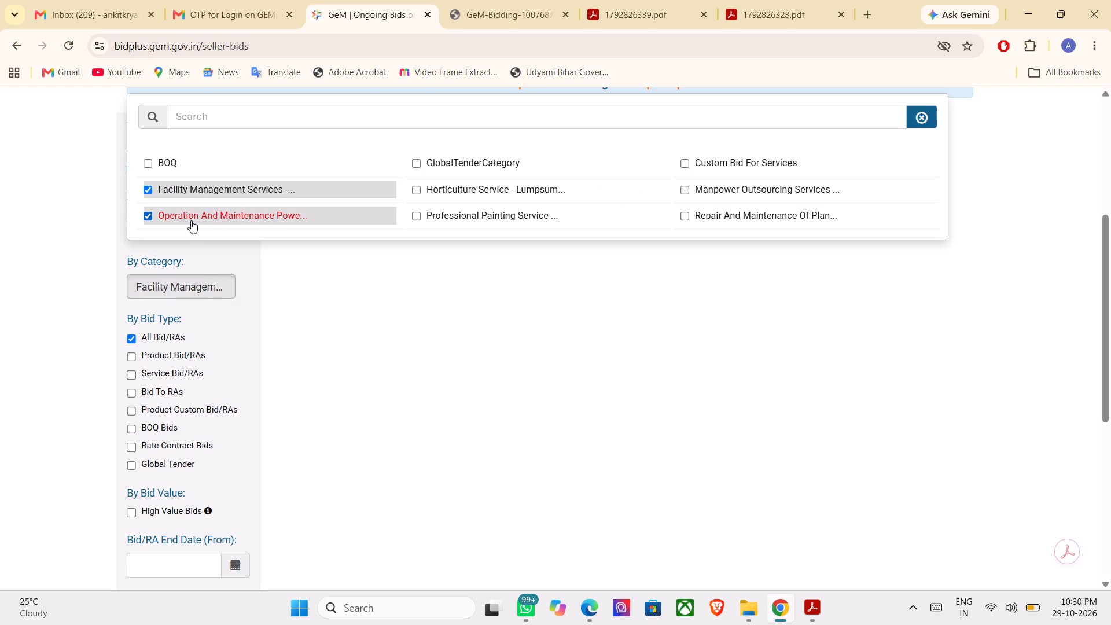
pyautogui.click(479, 181)
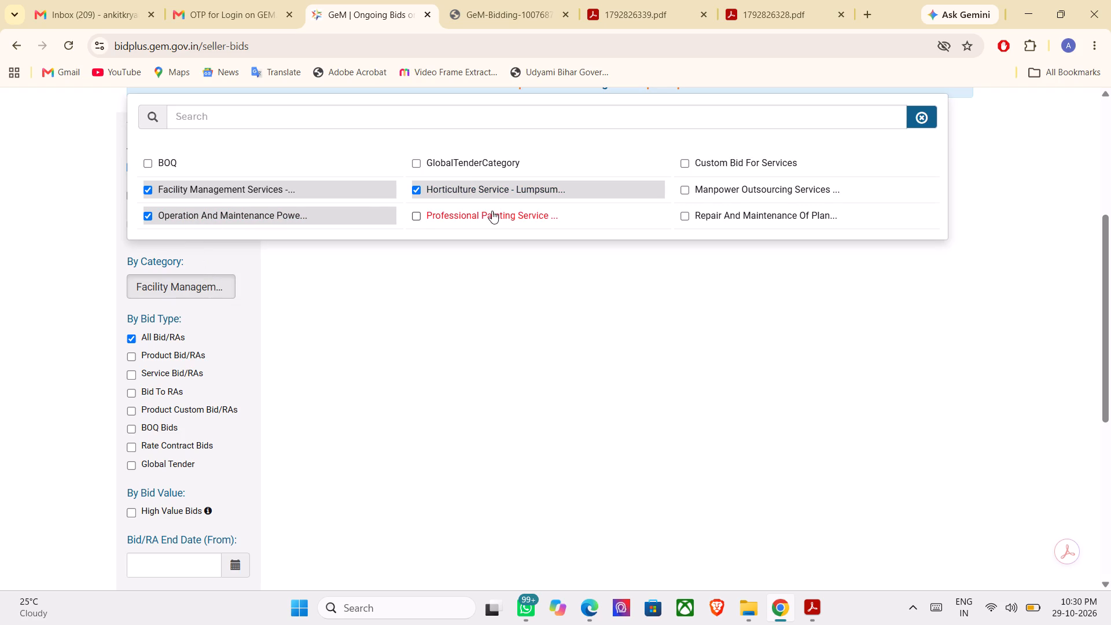
pyautogui.click(492, 211)
pyautogui.click(719, 163)
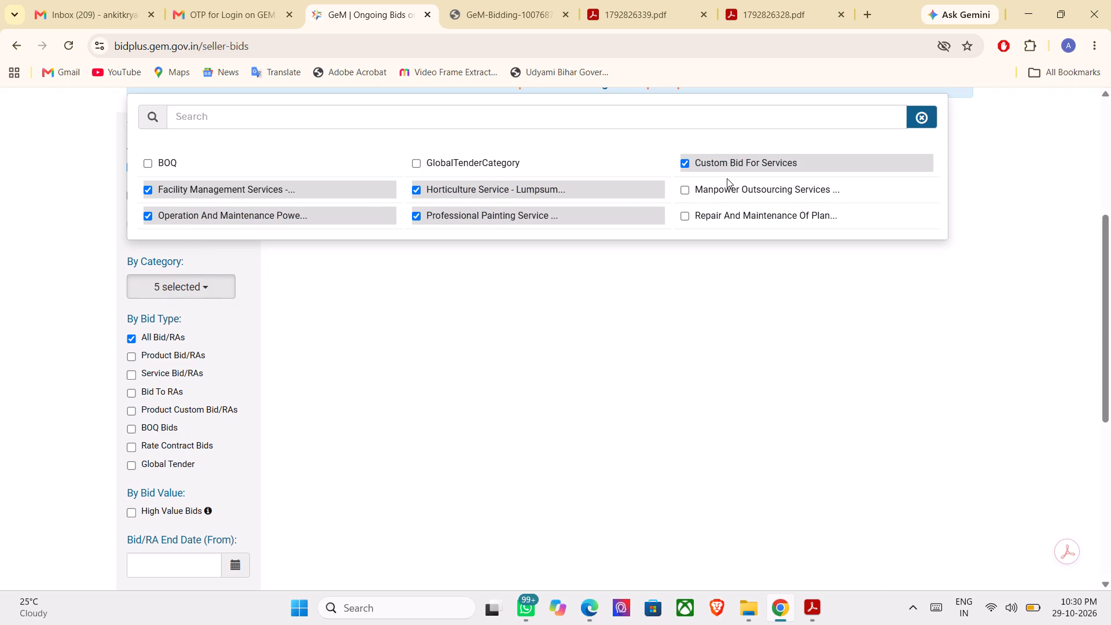
pyautogui.click(730, 184)
pyautogui.click(735, 211)
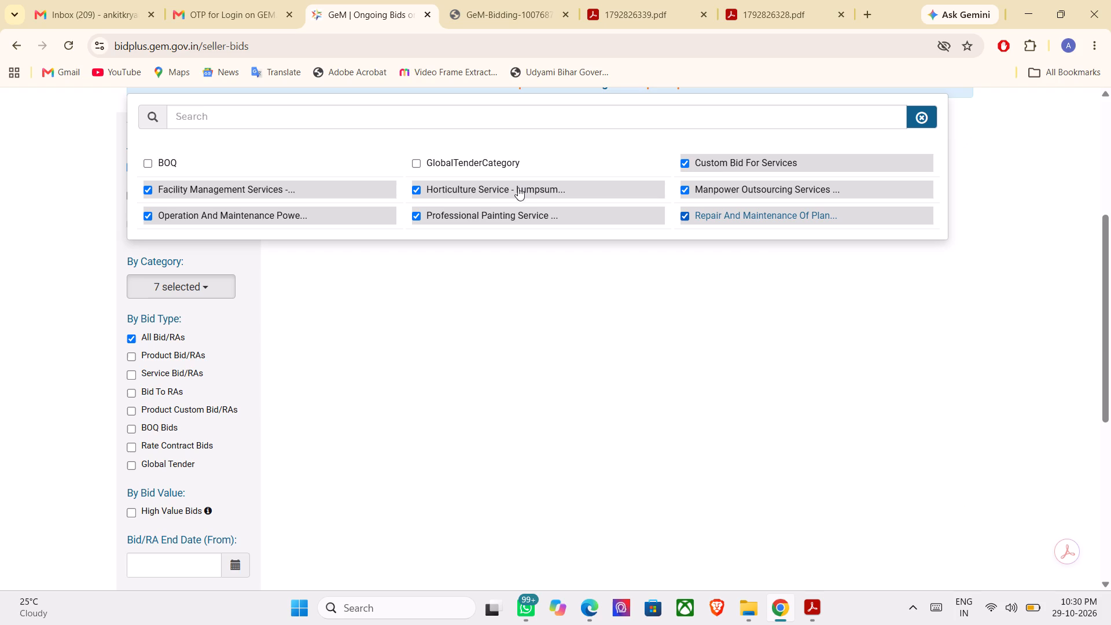
pyautogui.click(304, 161)
pyautogui.click(457, 165)
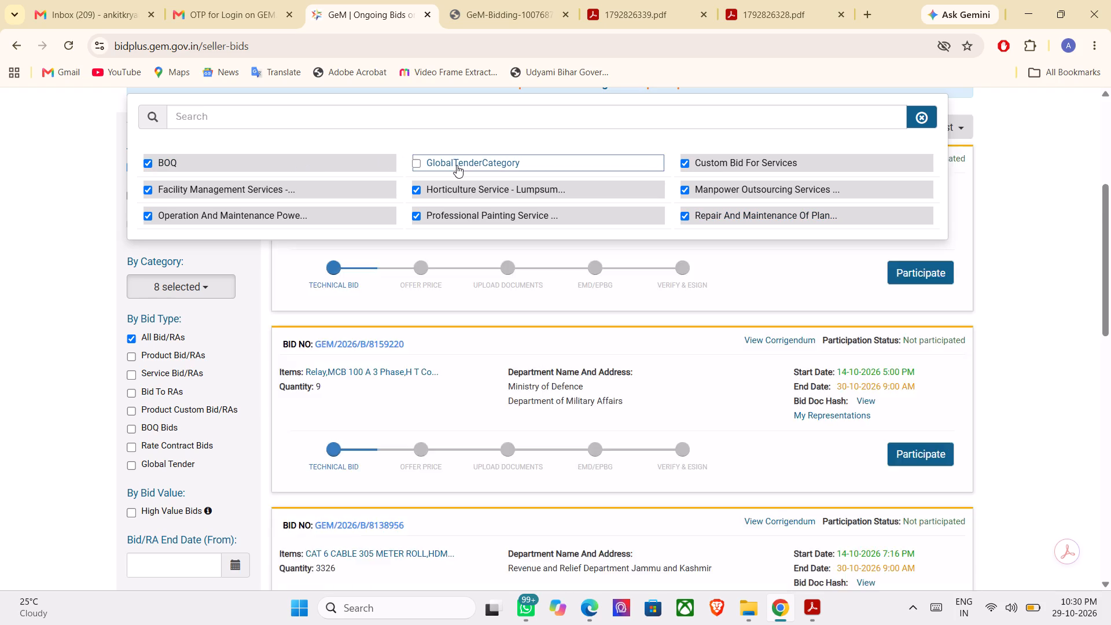
pyautogui.click(1002, 197)
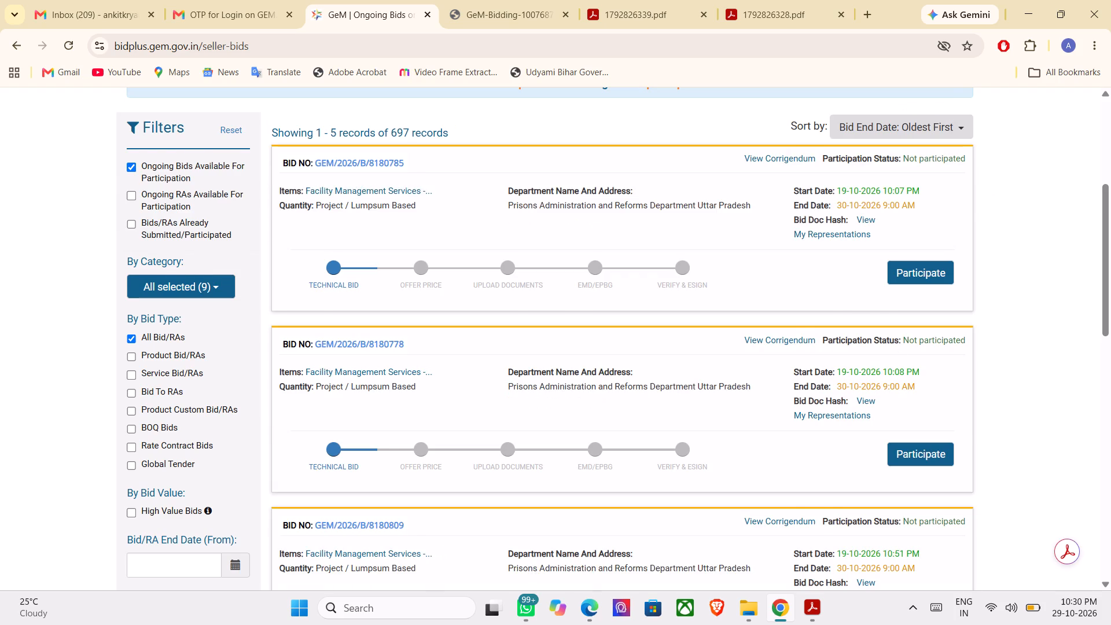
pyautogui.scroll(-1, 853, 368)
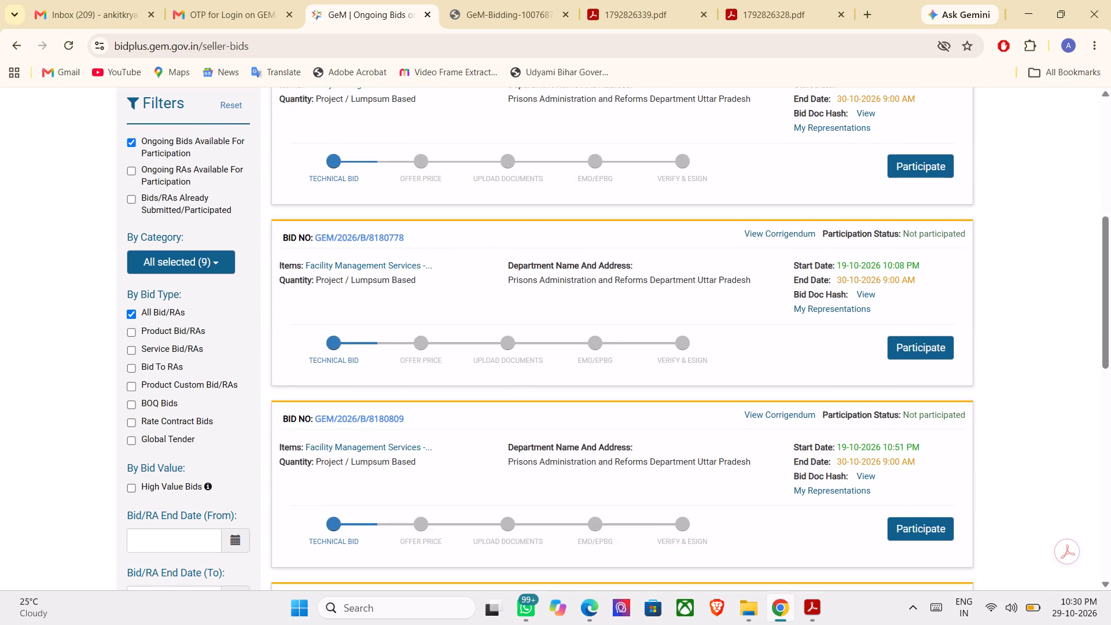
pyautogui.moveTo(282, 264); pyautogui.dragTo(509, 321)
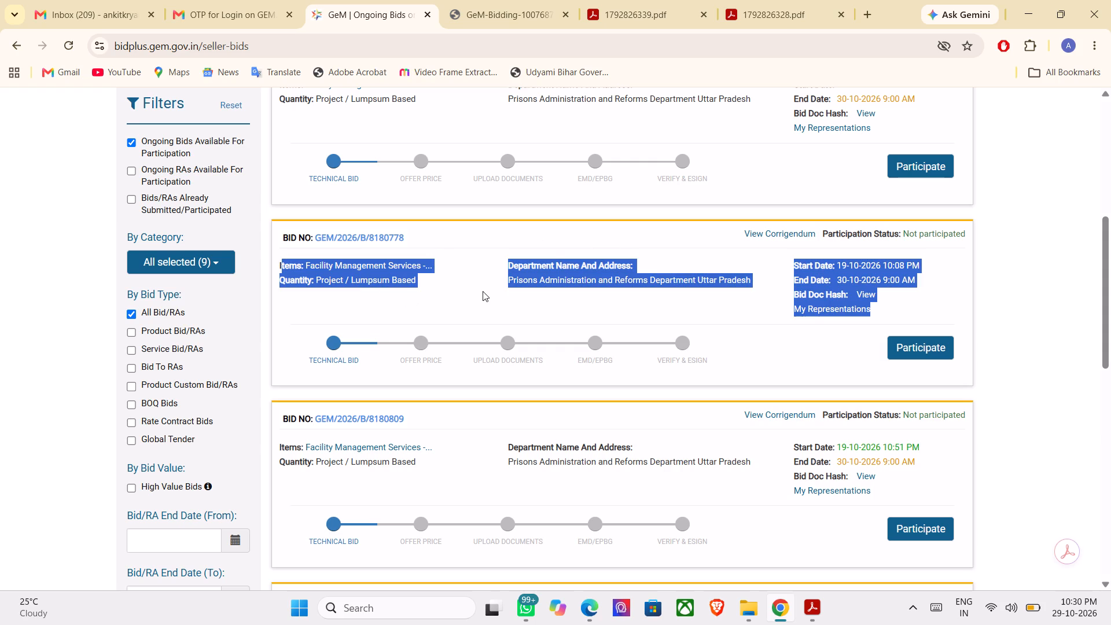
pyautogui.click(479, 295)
# Search the ongoing bids for the keyword BHAGALPUR and look through the matching bids.
pyautogui.scroll(2, 506, 295)
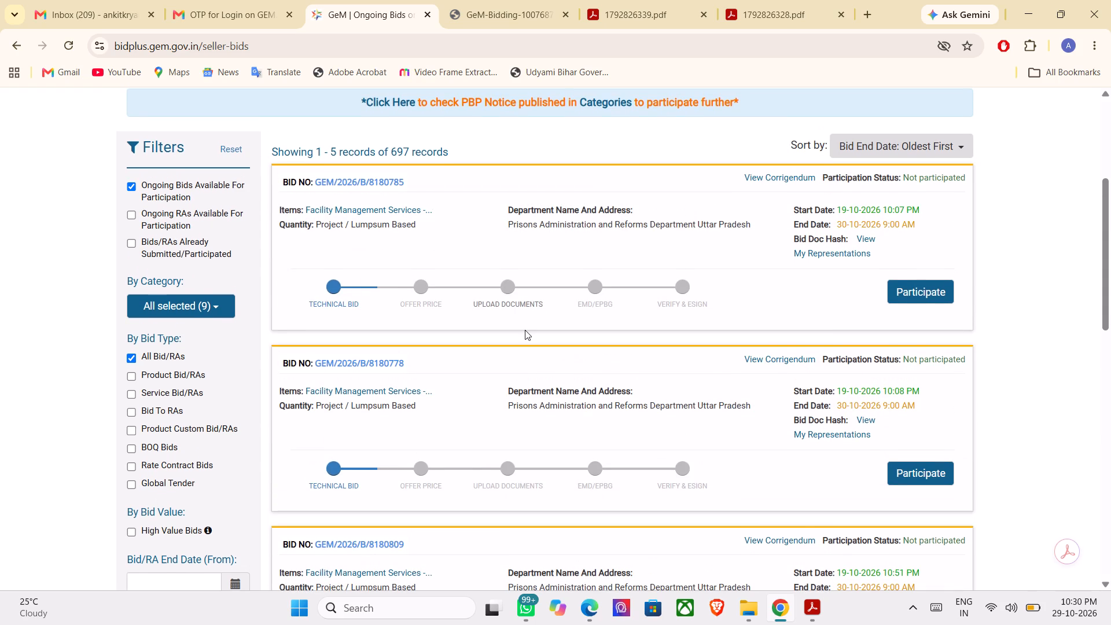
pyautogui.scroll(1, 525, 330)
pyautogui.click(769, 120)
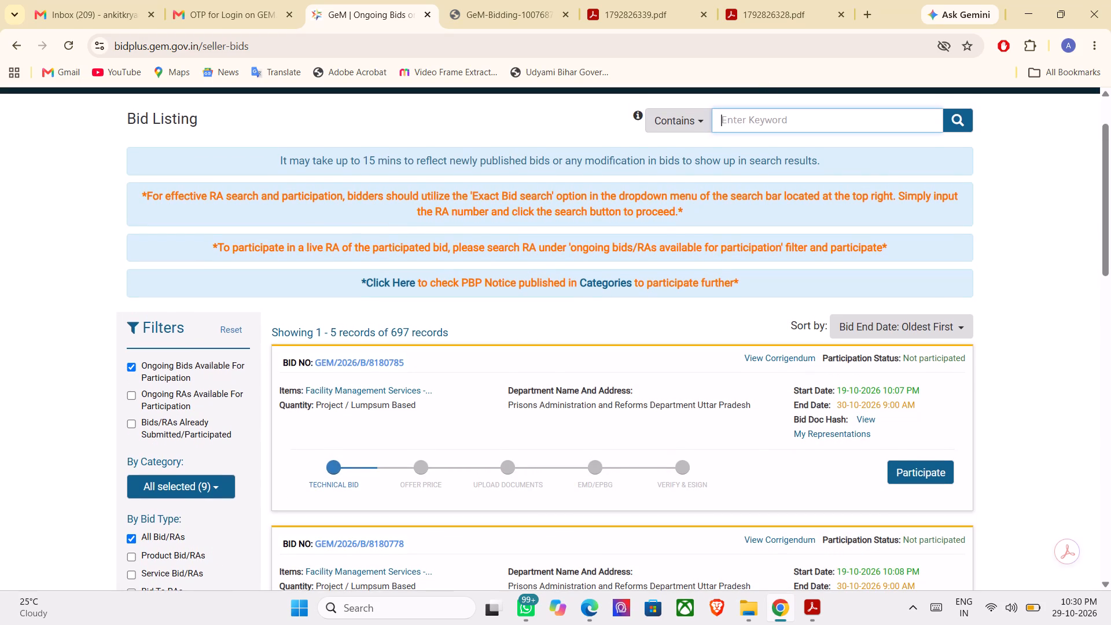
pyautogui.write('BH')
pyautogui.press('BackSpace')
pyautogui.write('HAGALPUR')
pyautogui.press('Return')
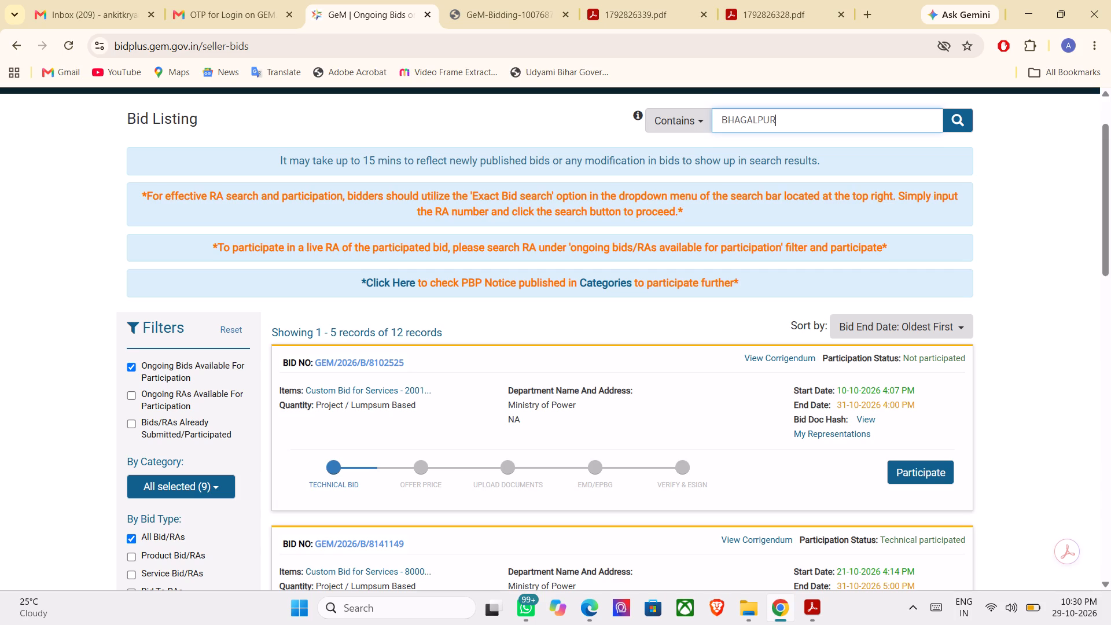
pyautogui.scroll(-2, 712, 266)
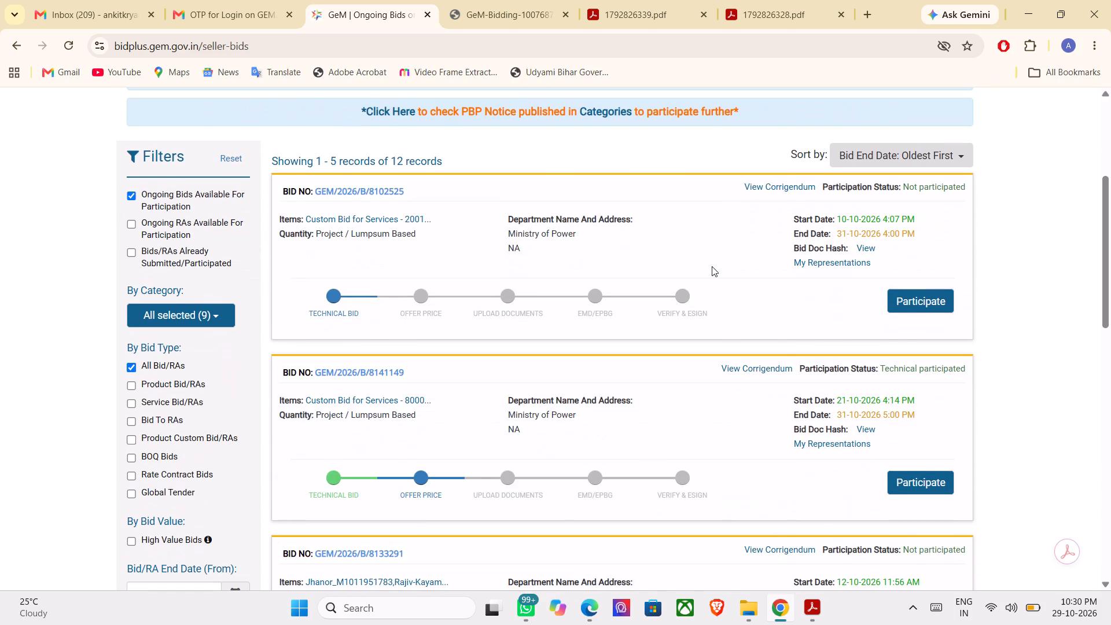
# Check which categories are selected in the category filter, leaving the selection as it is.
pyautogui.click(216, 323)
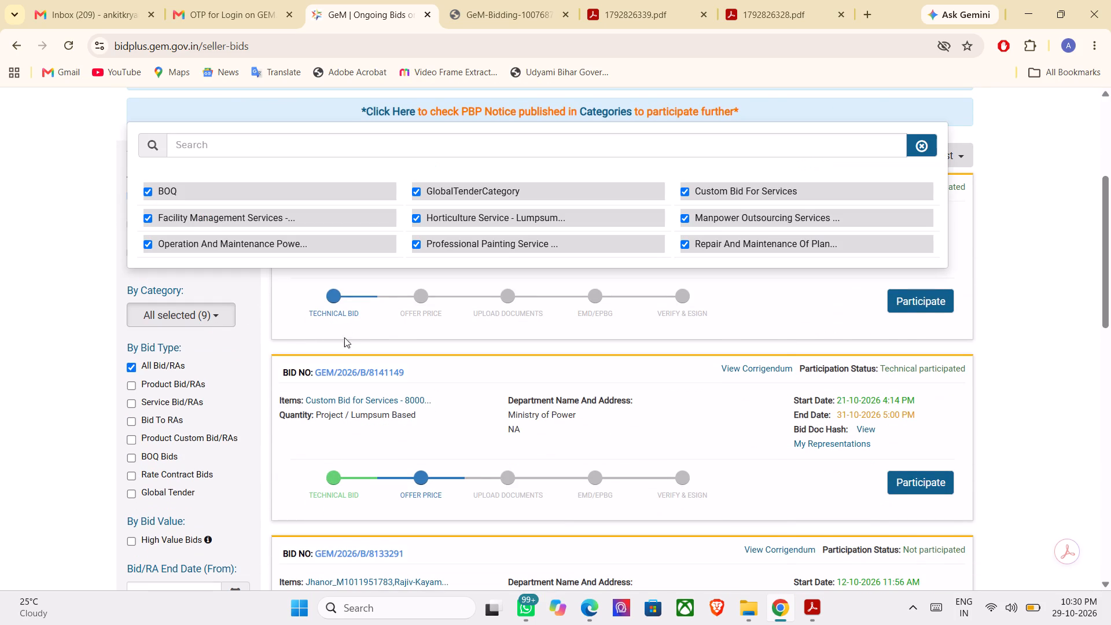
pyautogui.click(282, 341)
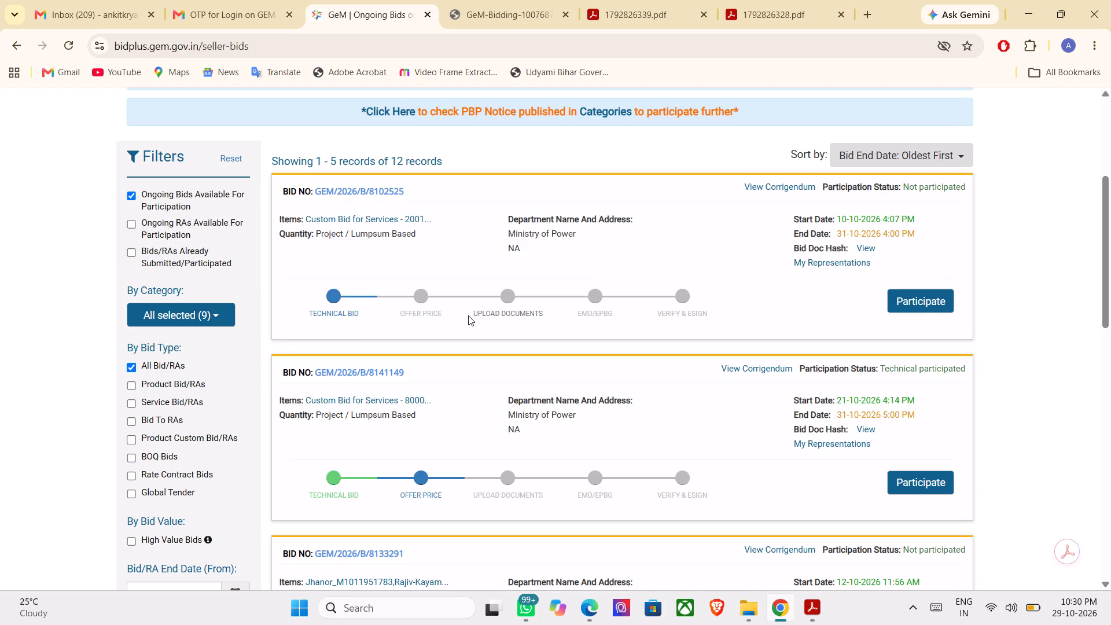
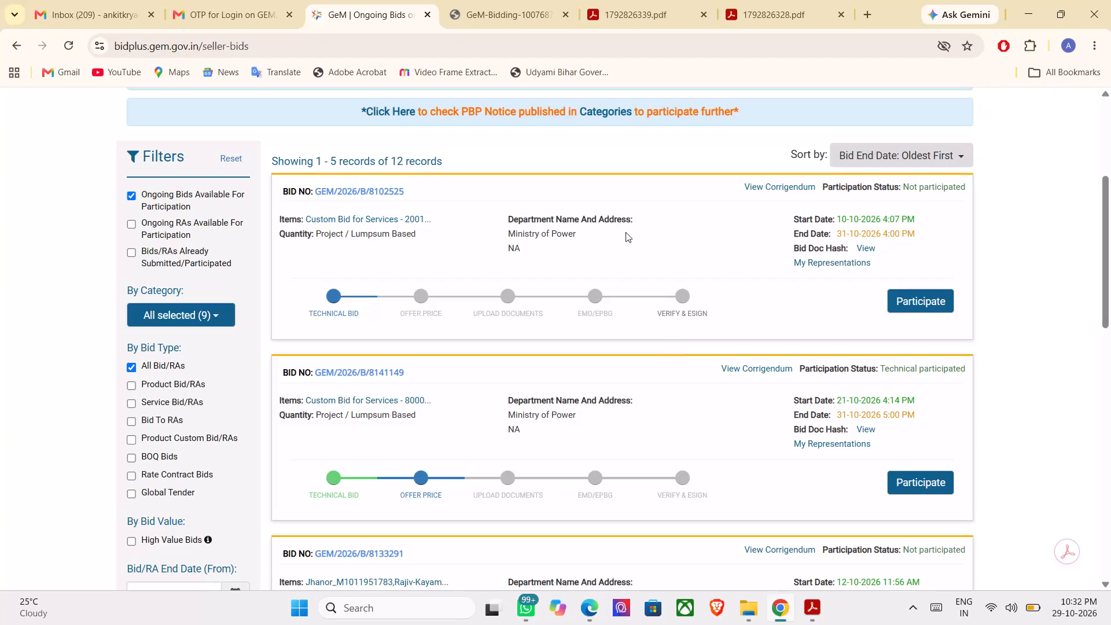
# Review the full item descriptions and participation statuses of the BHAGALPUR bids on the first results page.
pyautogui.click(626, 232)
pyautogui.scroll(-2, 597, 296)
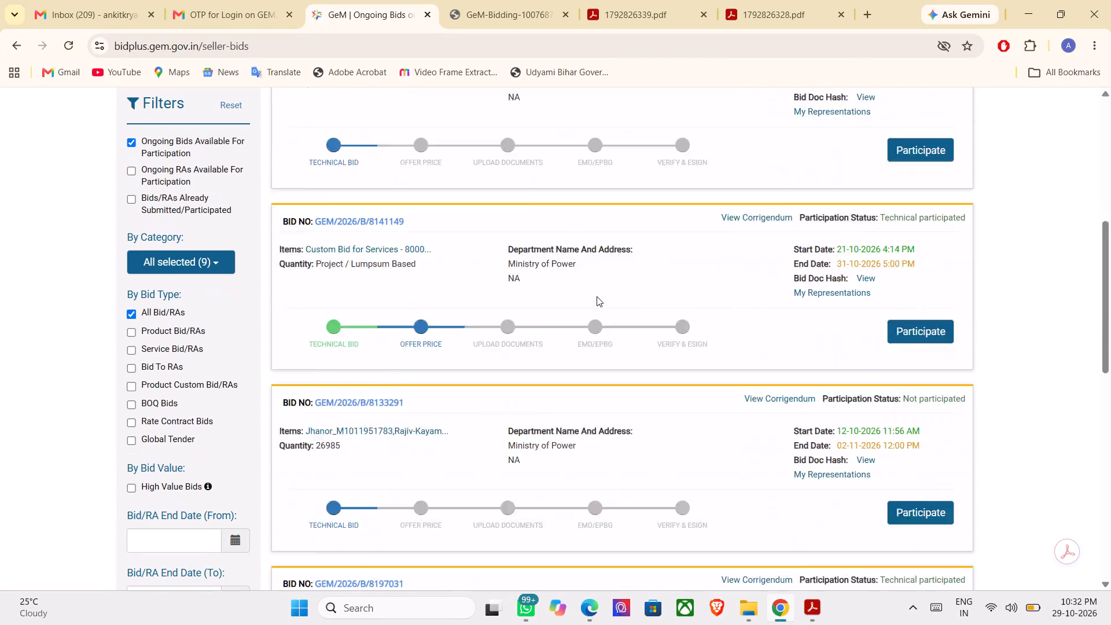
pyautogui.scroll(-1, 597, 296)
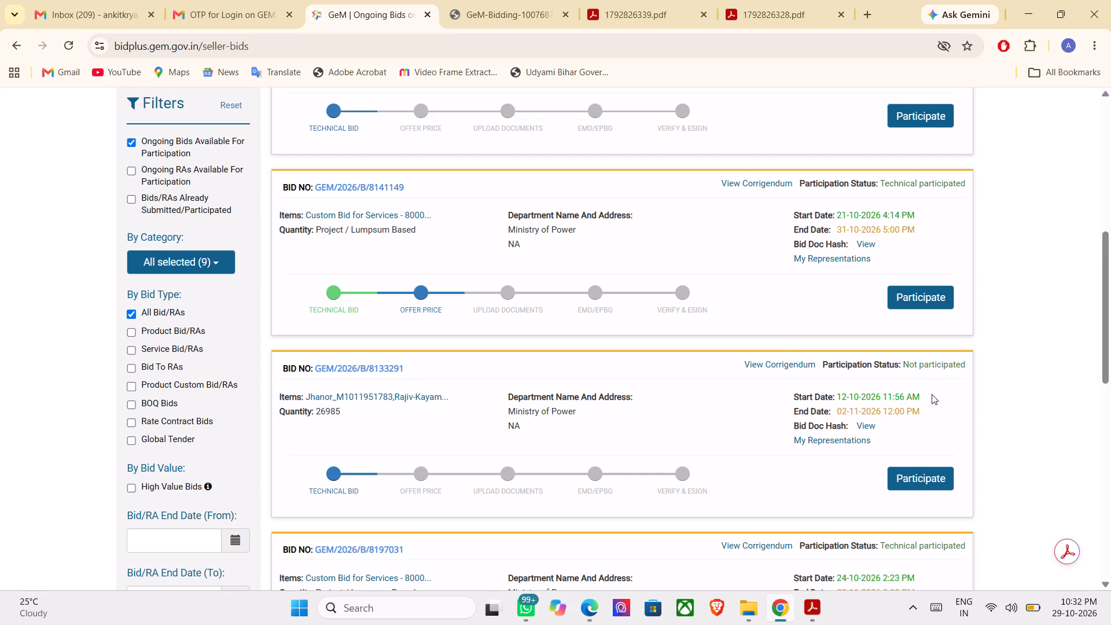
pyautogui.scroll(-1, 893, 407)
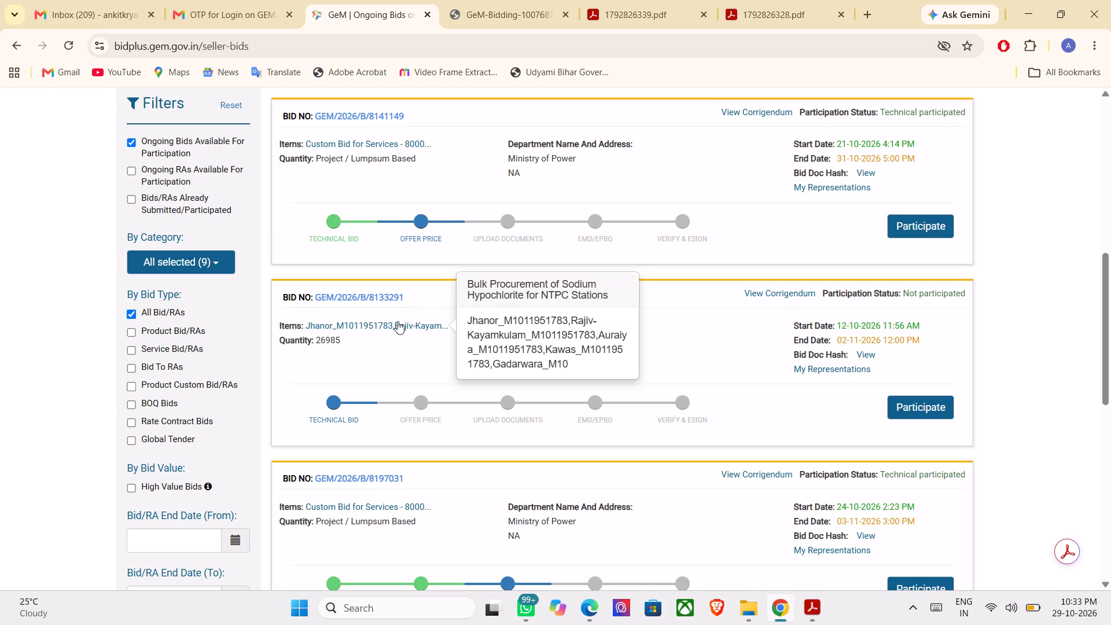
pyautogui.scroll(-1, 398, 321)
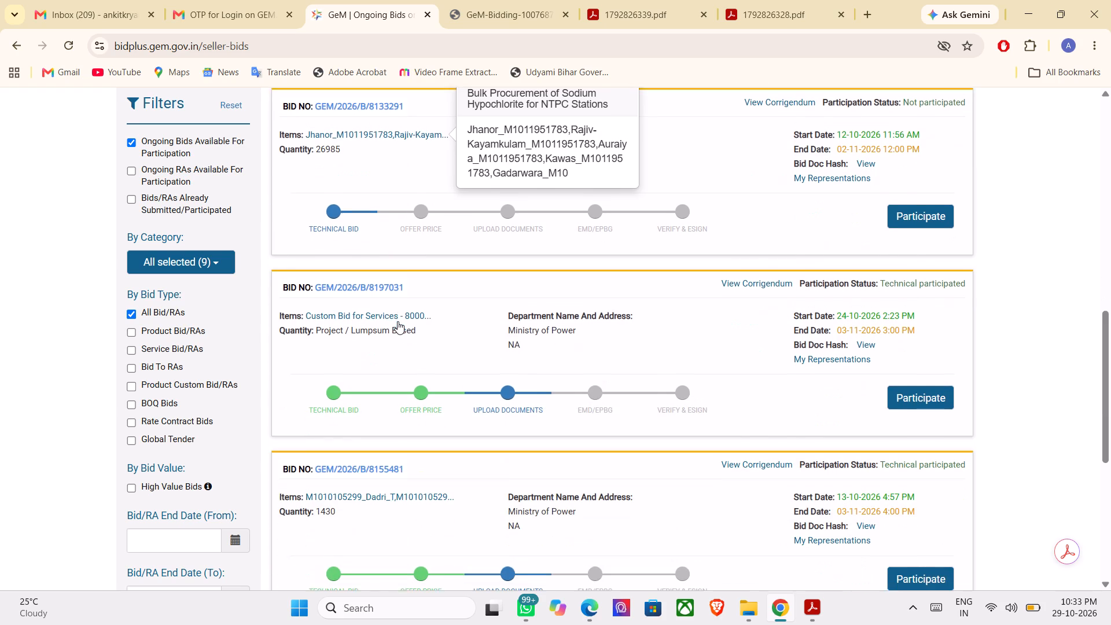
pyautogui.scroll(-1, 398, 321)
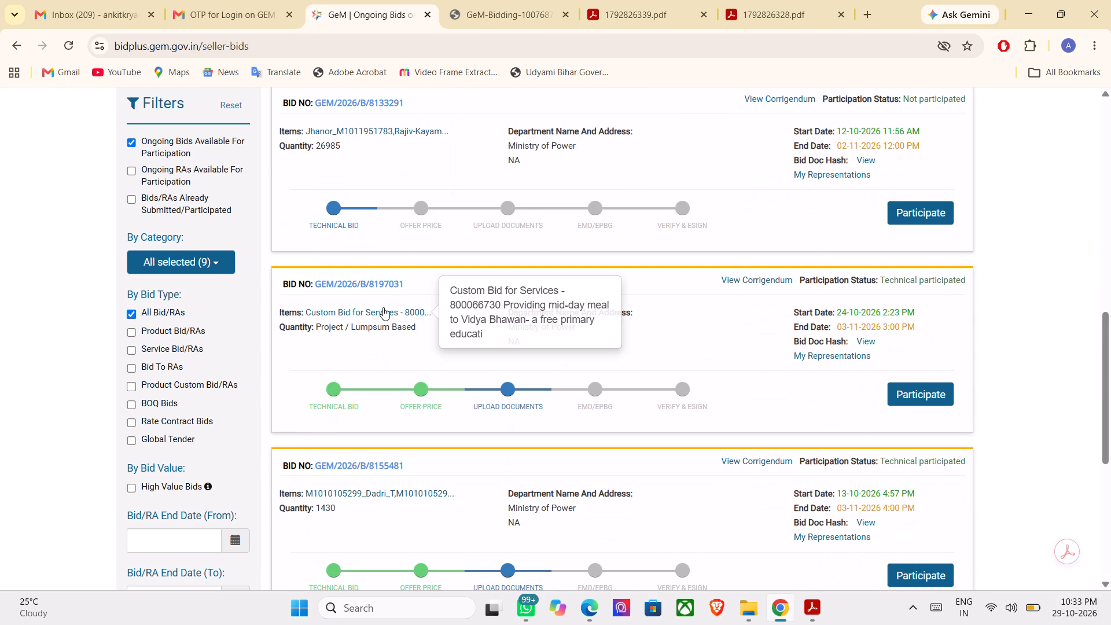
pyautogui.scroll(-1, 383, 307)
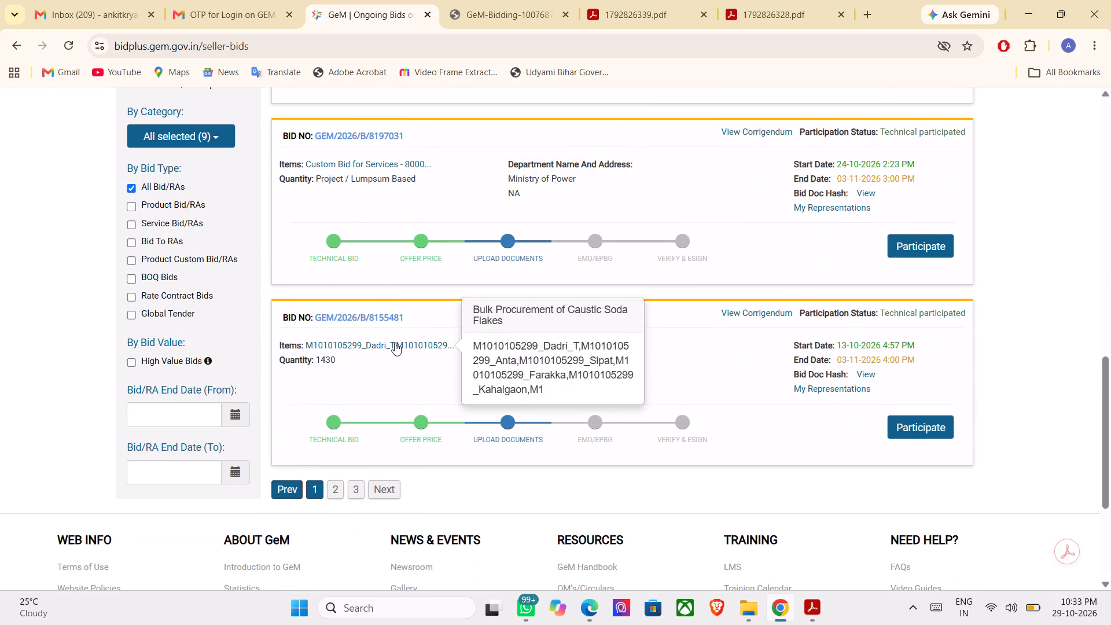
pyautogui.scroll(5, 395, 343)
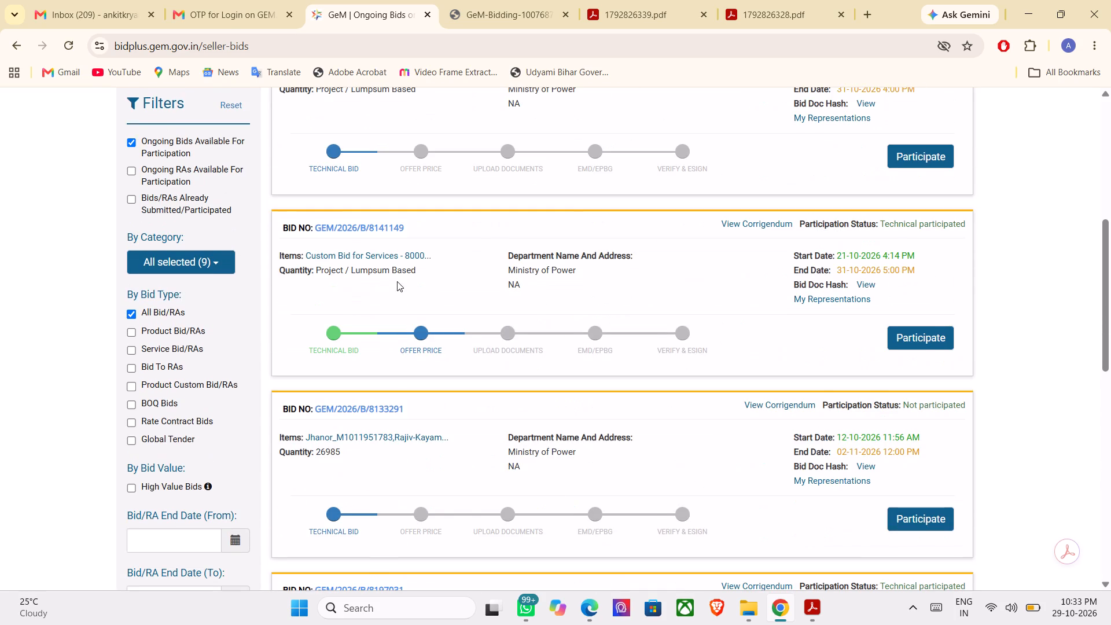
pyautogui.scroll(1, 393, 254)
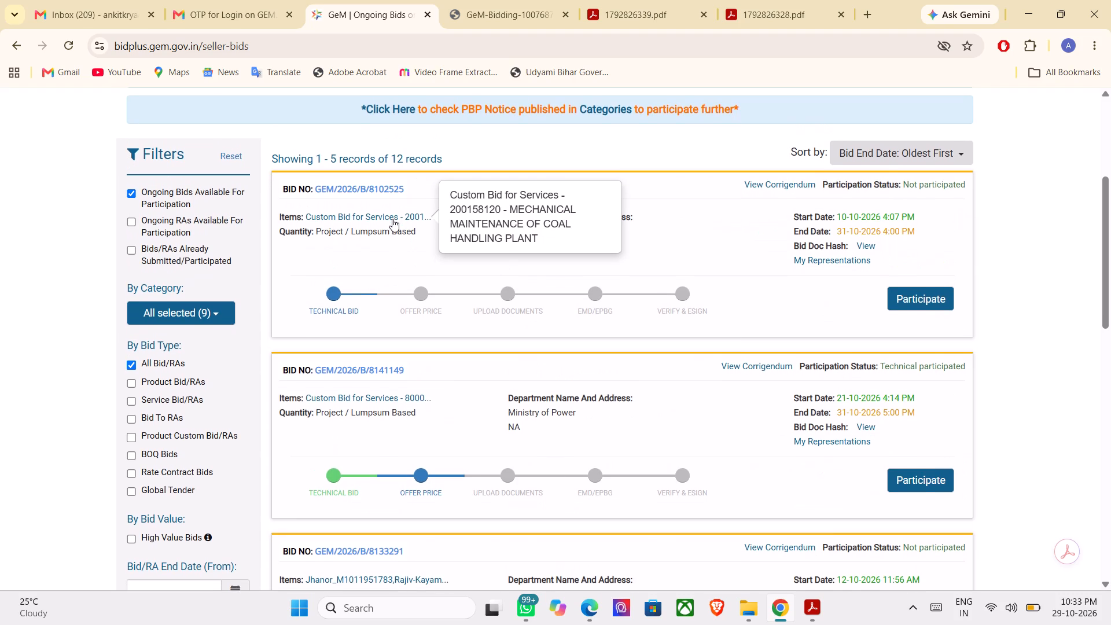
pyautogui.scroll(-1, 392, 219)
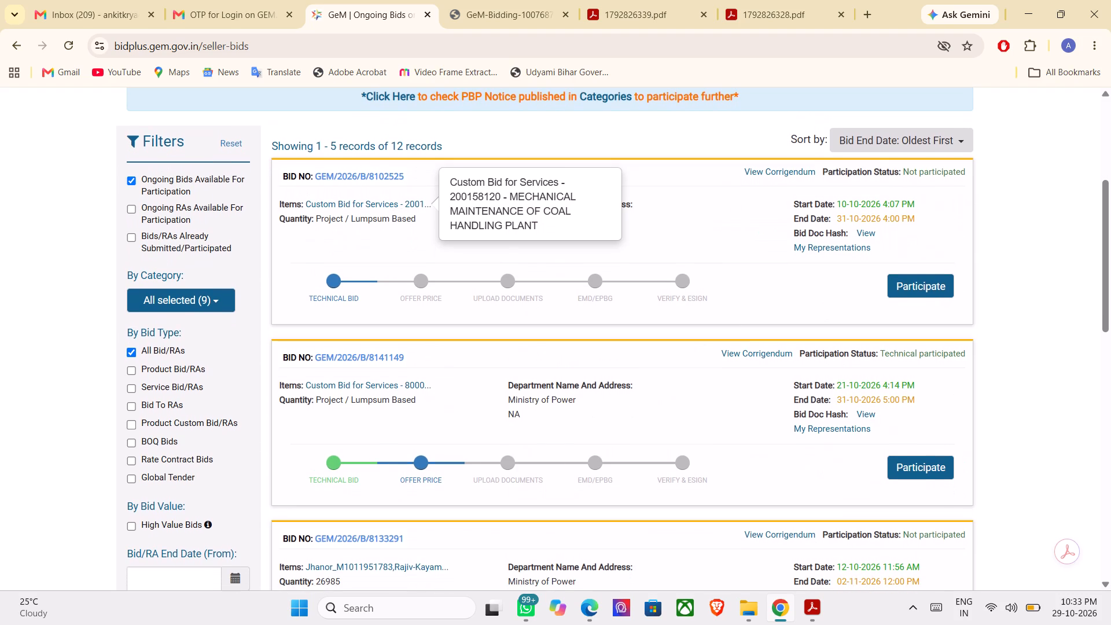
pyautogui.scroll(-1, 372, 204)
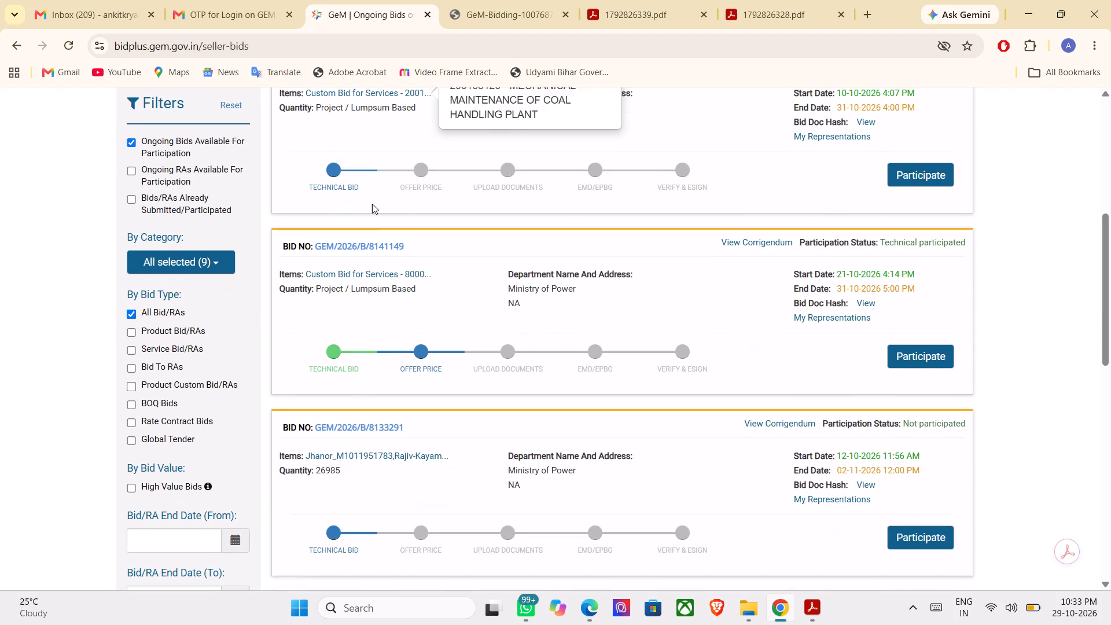
pyautogui.scroll(-1, 372, 204)
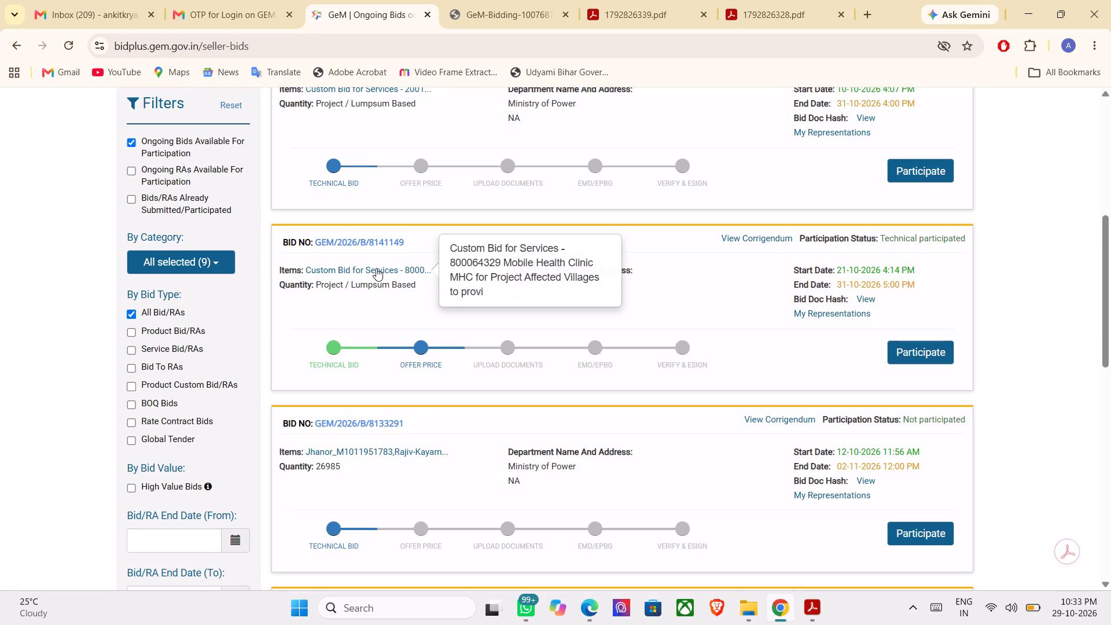
pyautogui.scroll(-1, 376, 268)
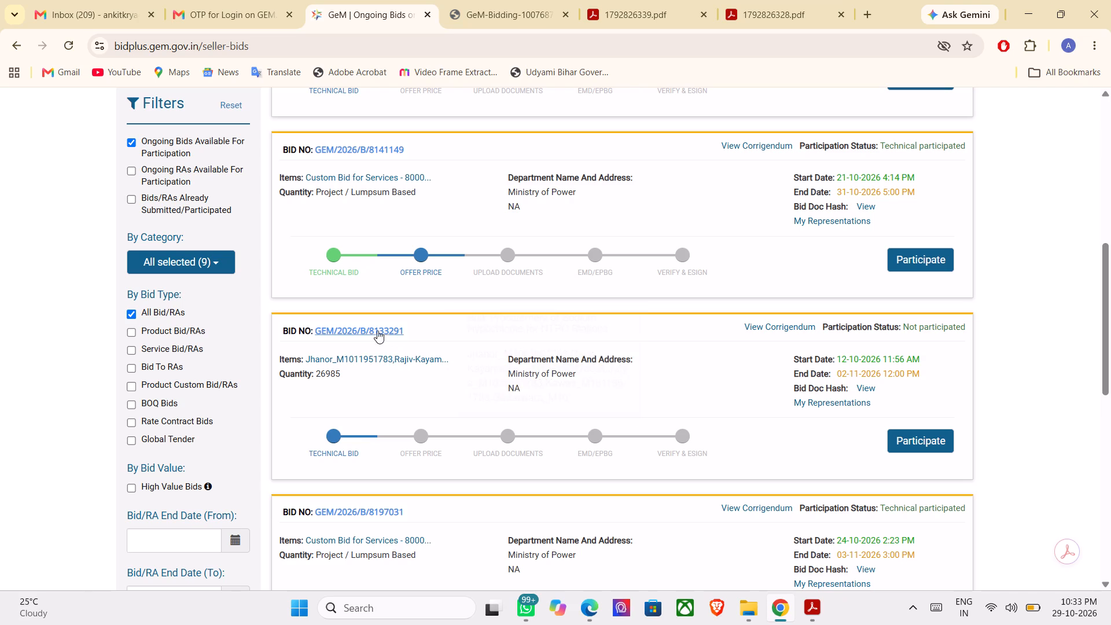
pyautogui.scroll(-2, 384, 357)
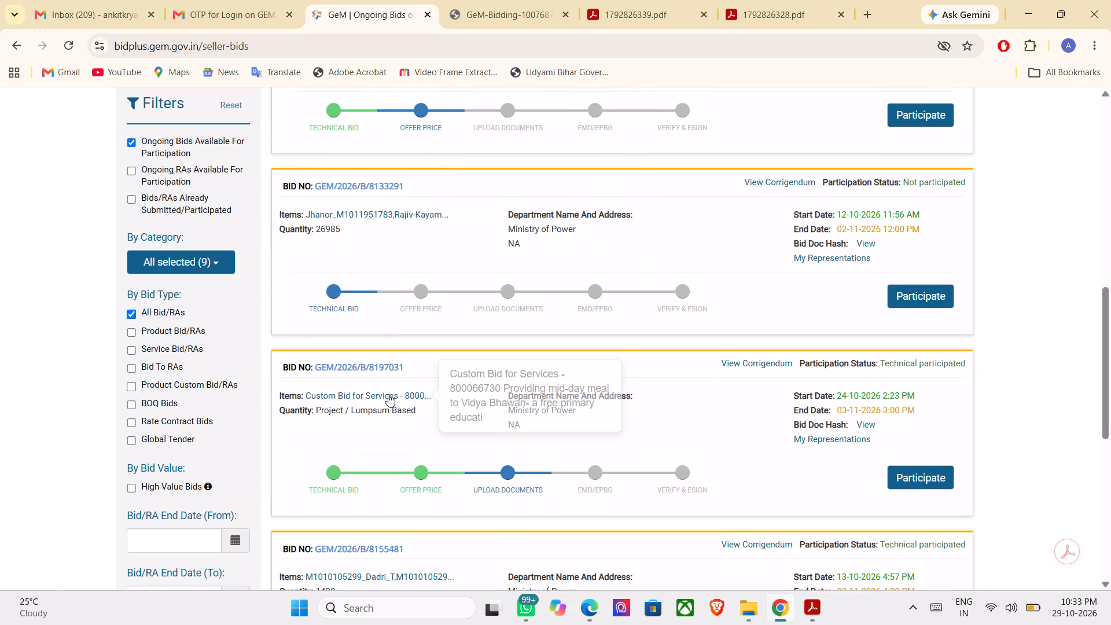
pyautogui.scroll(-1, 390, 395)
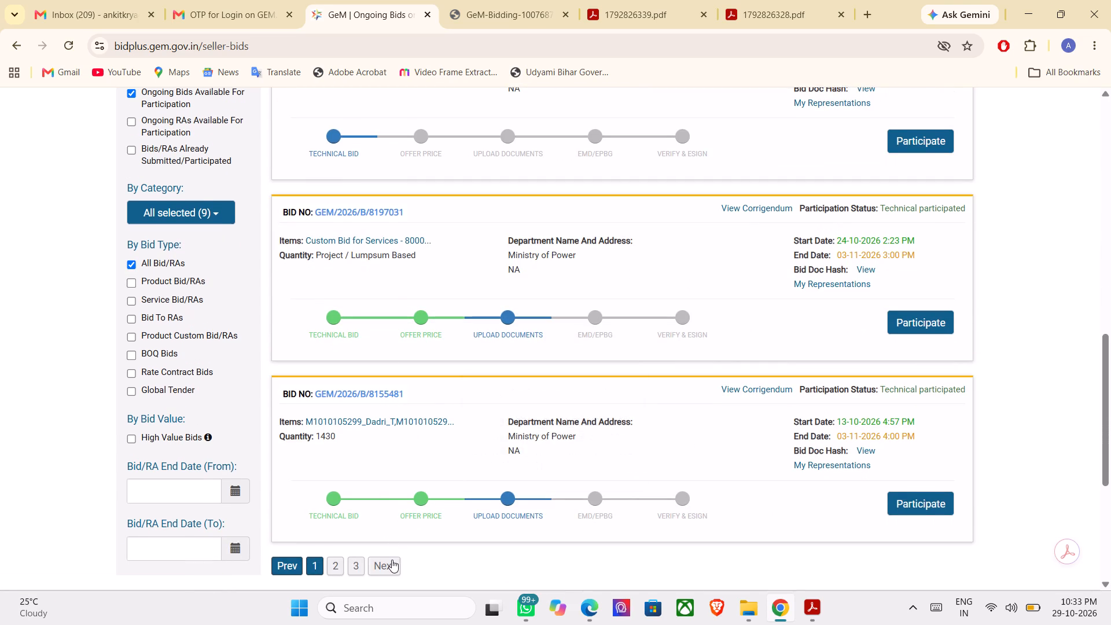
pyautogui.scroll(5, 506, 324)
pyautogui.scroll(-1, 506, 324)
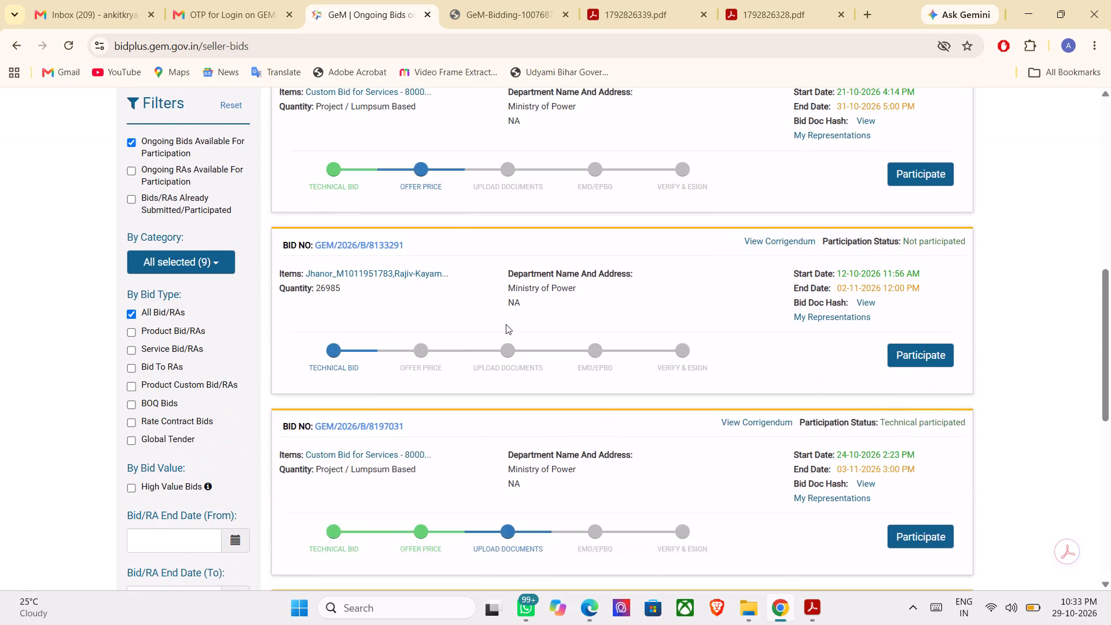
pyautogui.scroll(-1, 506, 324)
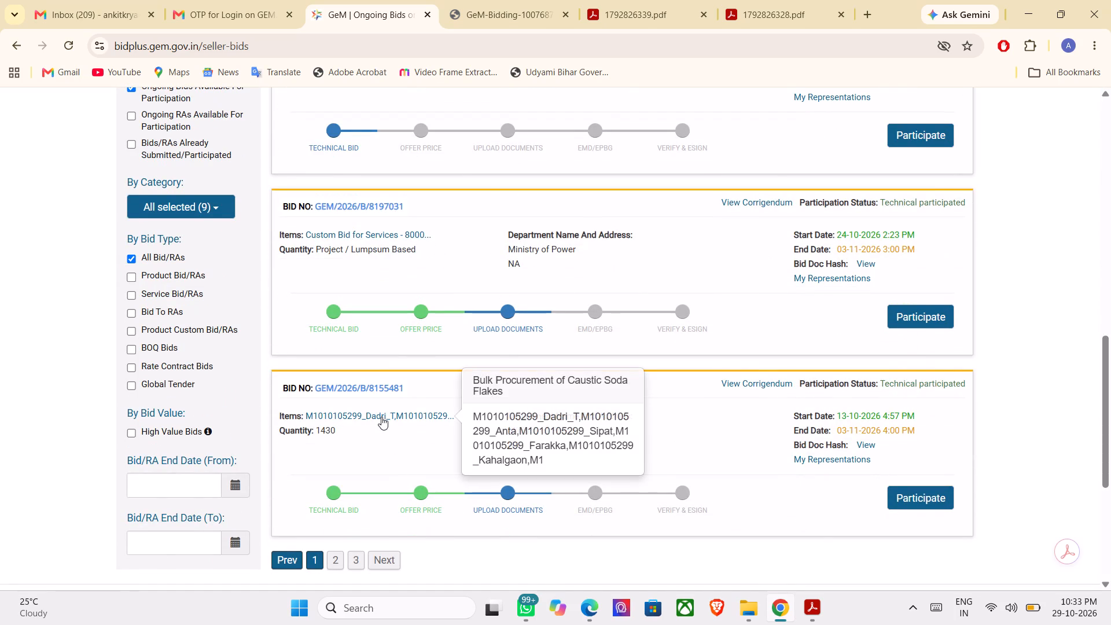
# Go to page 2 of the BHAGALPUR results and read the item descriptions of its bids.
pyautogui.click(379, 556)
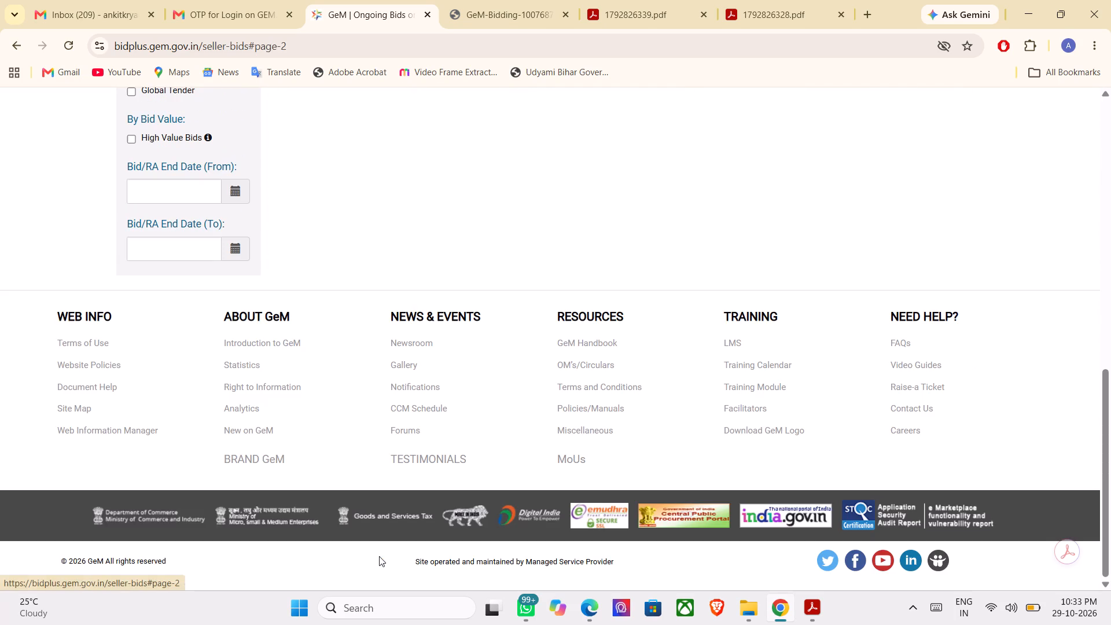
pyautogui.scroll(4, 451, 399)
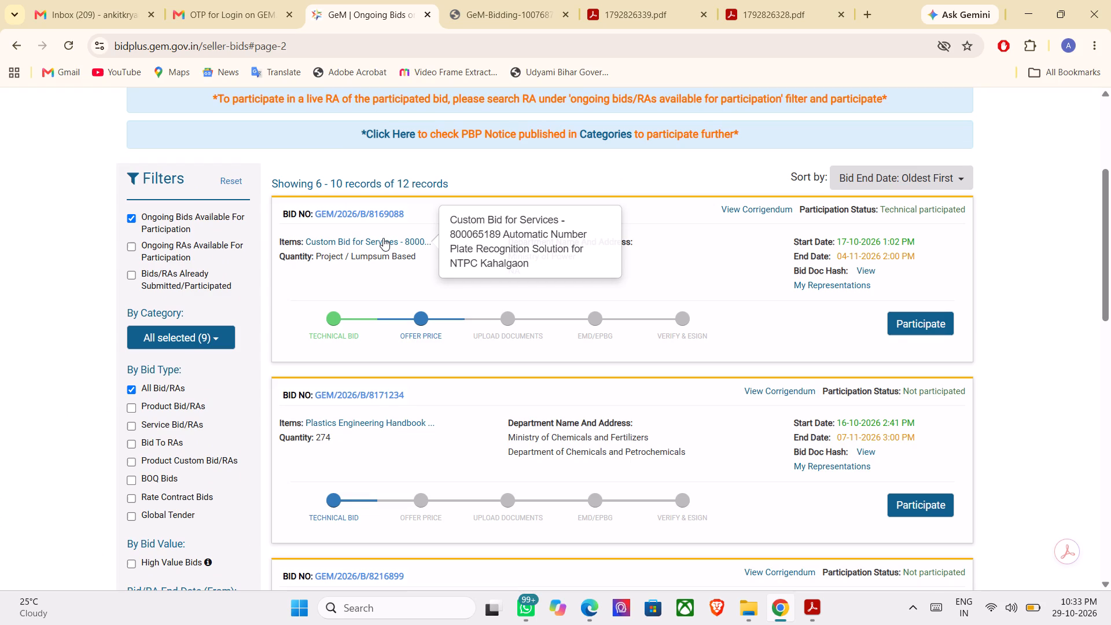
pyautogui.scroll(-1, 383, 238)
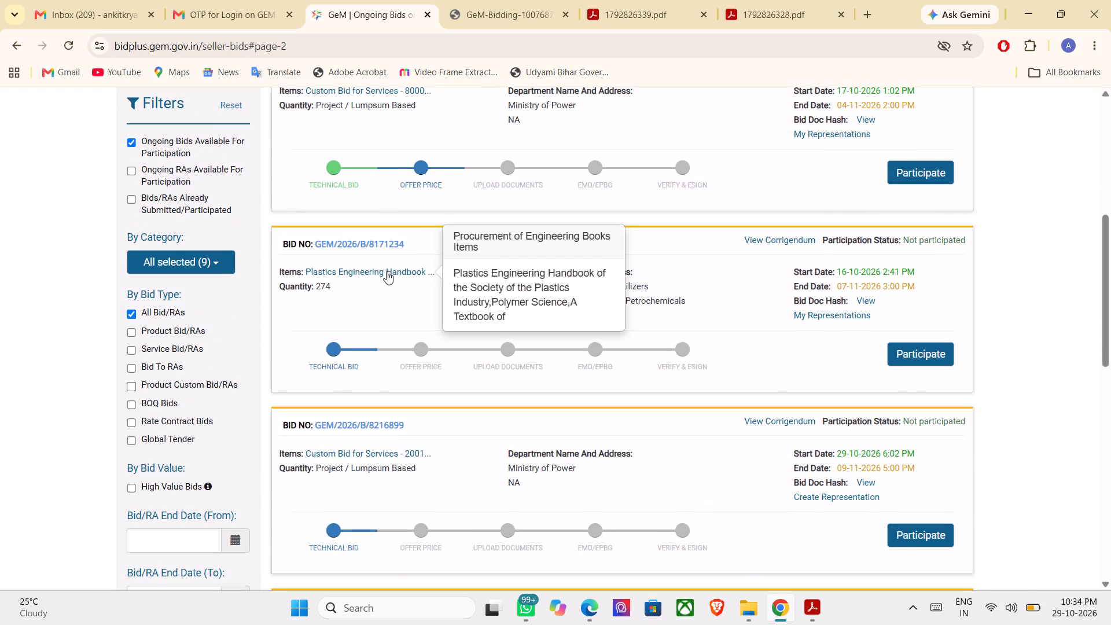
pyautogui.scroll(-2, 387, 271)
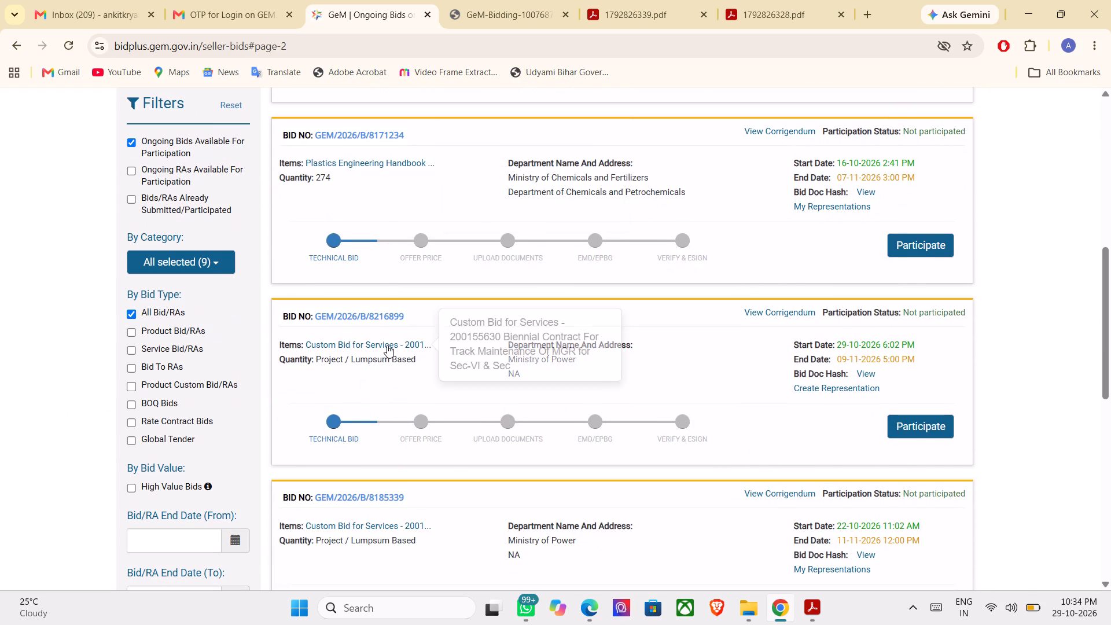
pyautogui.scroll(-2, 387, 345)
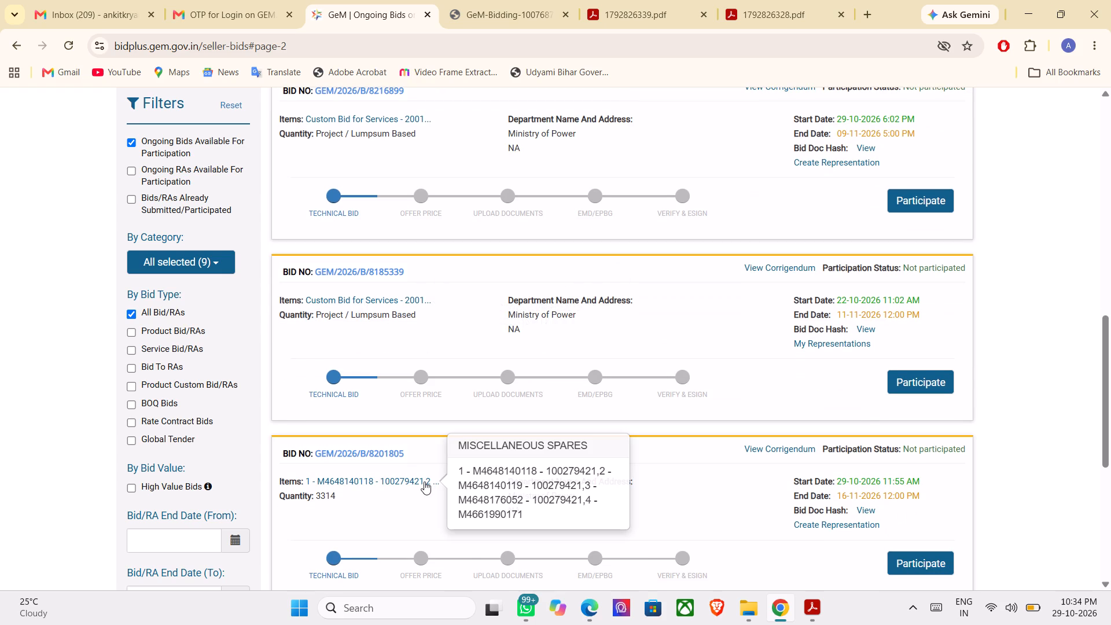
pyautogui.scroll(-3, 424, 481)
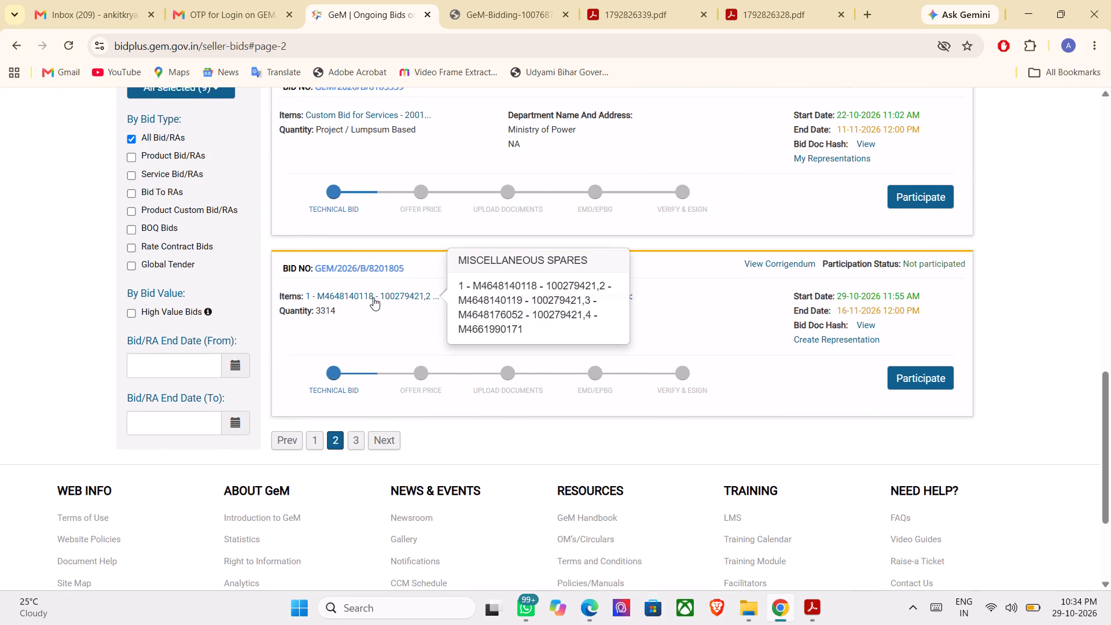
# Go to page 3 of the BHAGALPUR results and check the items of the bids there.
pyautogui.click(388, 450)
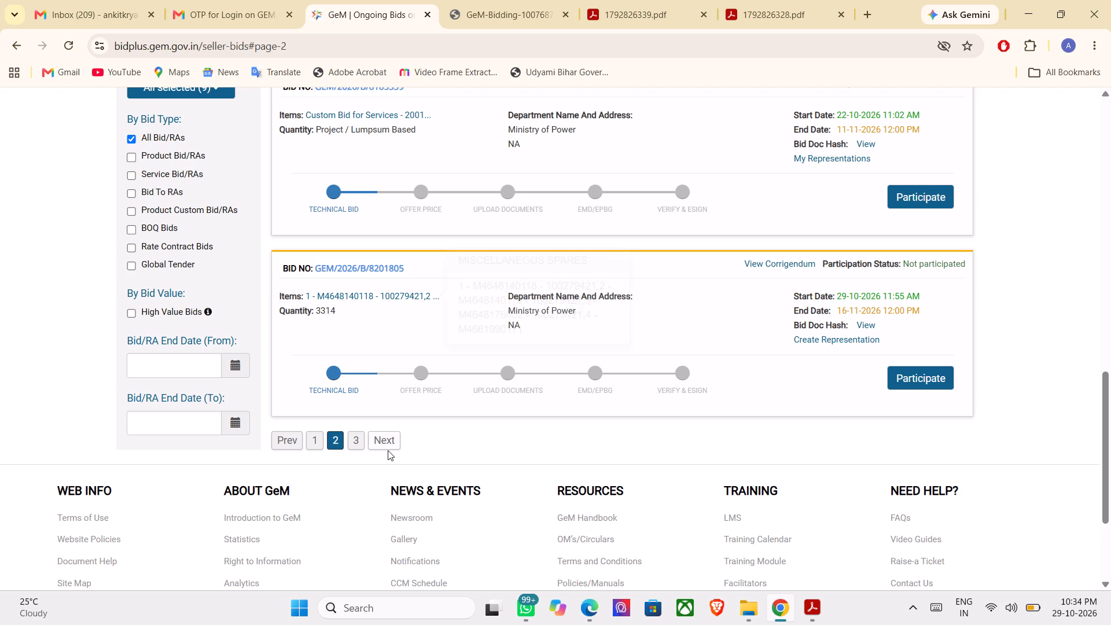
pyautogui.click(386, 440)
pyautogui.scroll(3, 494, 366)
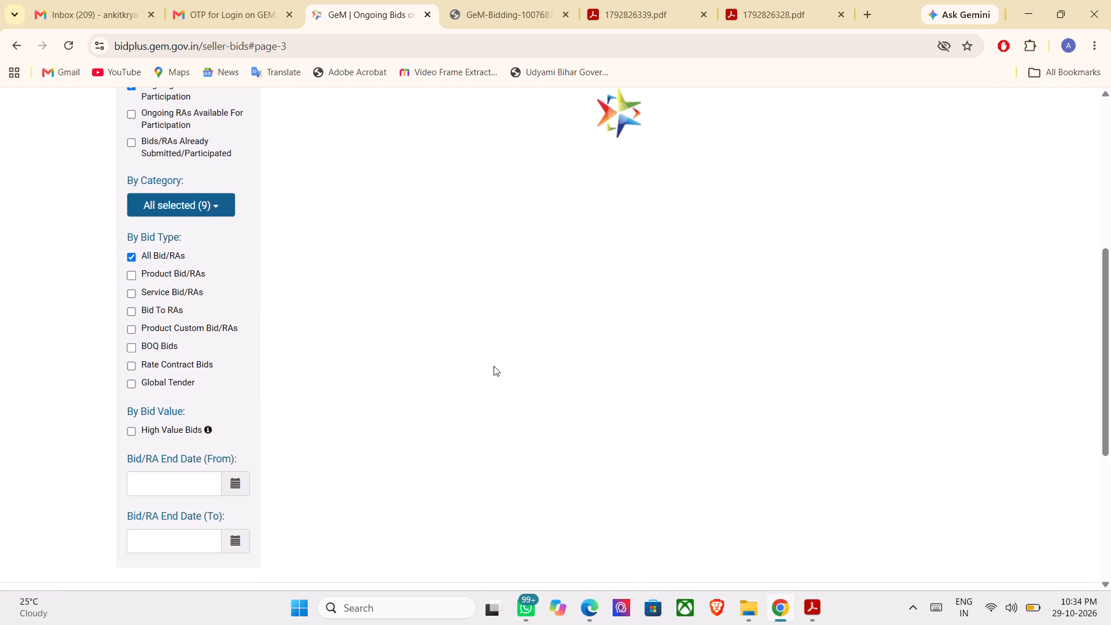
pyautogui.scroll(3, 494, 366)
pyautogui.scroll(-1, 494, 366)
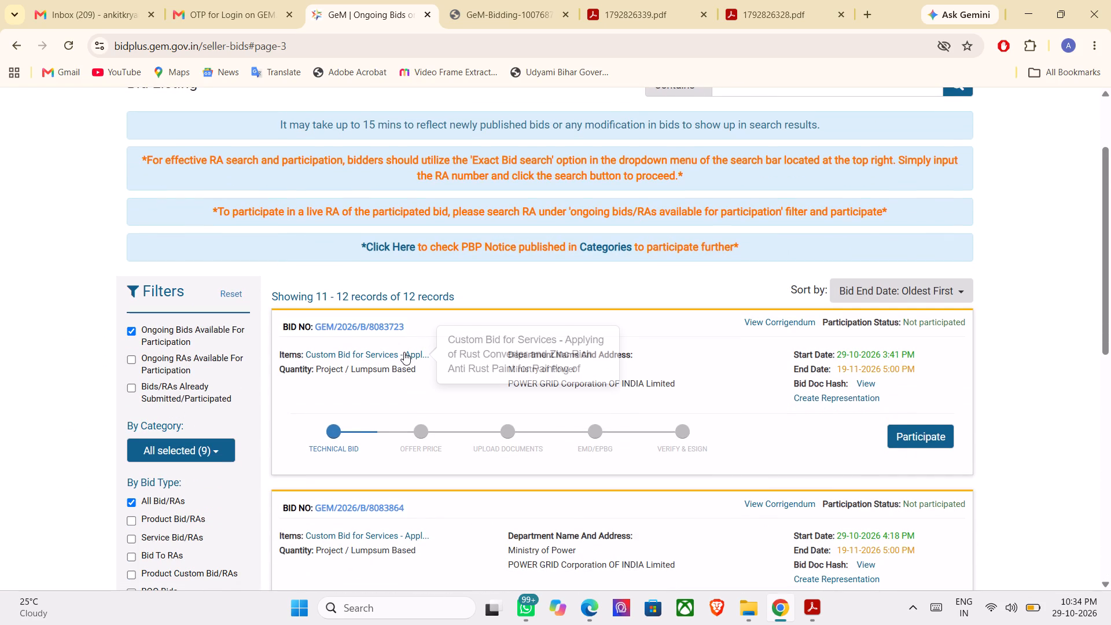
pyautogui.scroll(-2, 404, 354)
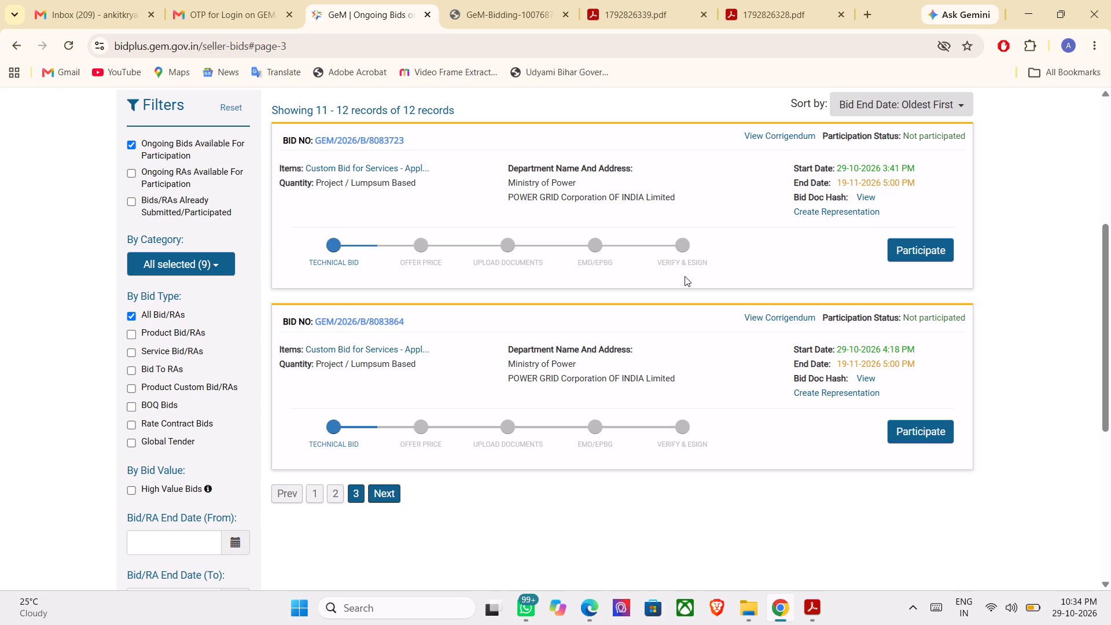
# Replace the search keyword with BIHAR and search the ongoing bids for it.
pyautogui.scroll(5, 685, 276)
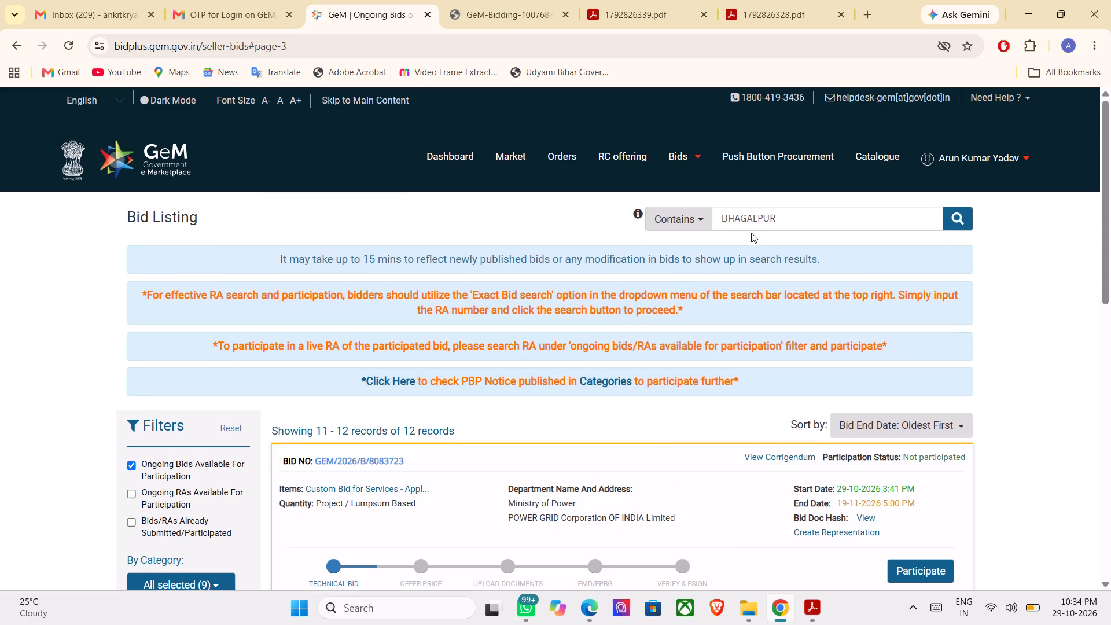
pyautogui.click(849, 223)
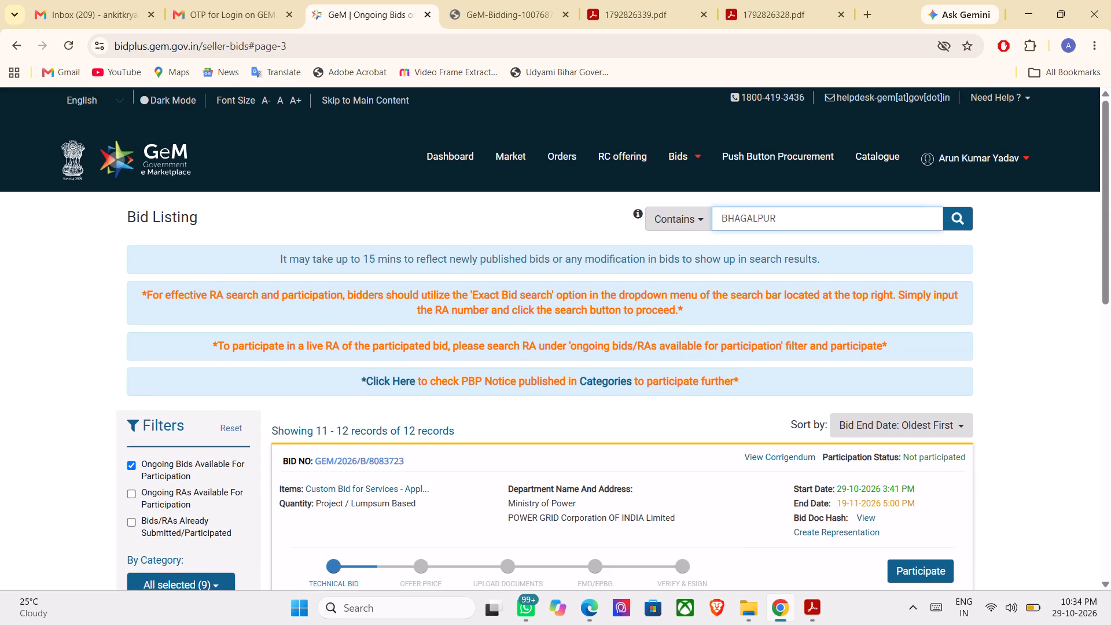
pyautogui.press('BackSpace')
pyautogui.press('BackSpace')
pyautogui.press('BackSpace')
pyautogui.press('BackSpace')
pyautogui.press('BackSpace')
pyautogui.press('BackSpace')
pyautogui.press('BackSpace')
pyautogui.press('BackSpace')
pyautogui.press('BackSpace')
pyautogui.press('BackSpace')
pyautogui.press('BackSpace')
pyautogui.press('BackSpace')
pyautogui.press('BackSpace')
pyautogui.write('BI')
pyautogui.write('HAR')
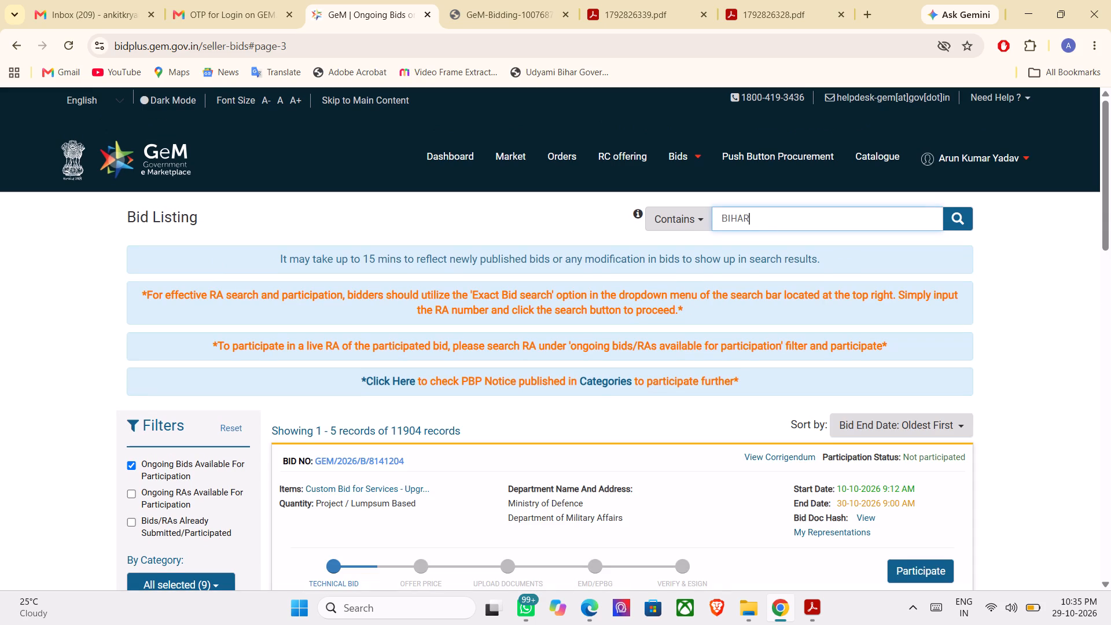
pyautogui.press('Return')
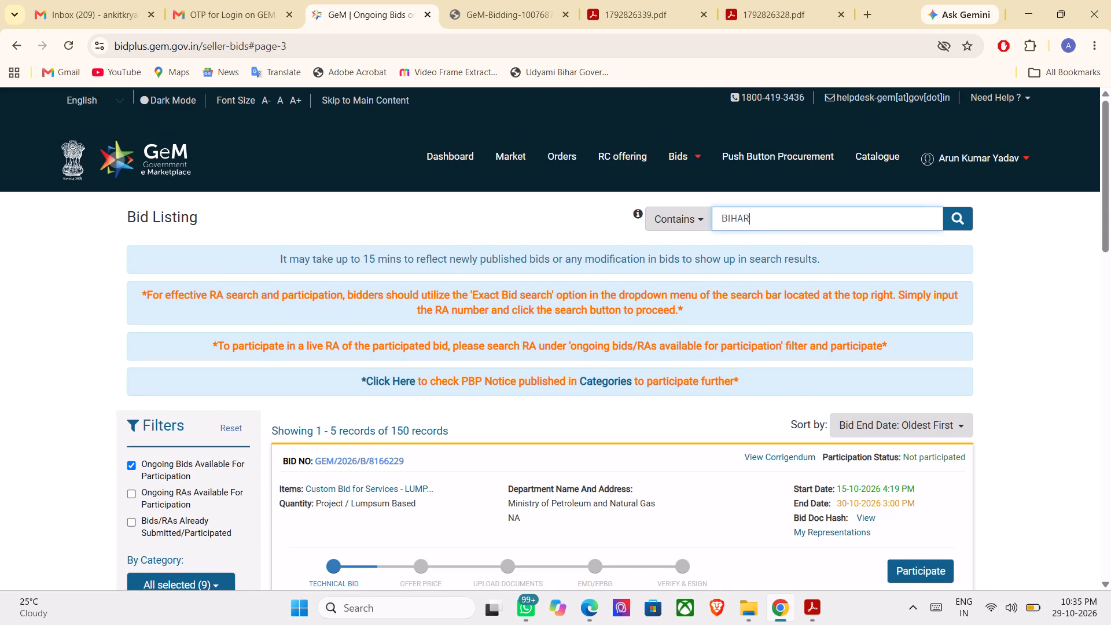
# Review the item descriptions and participation statuses of the BIHAR bids on the first results page.
pyautogui.scroll(-2, 687, 374)
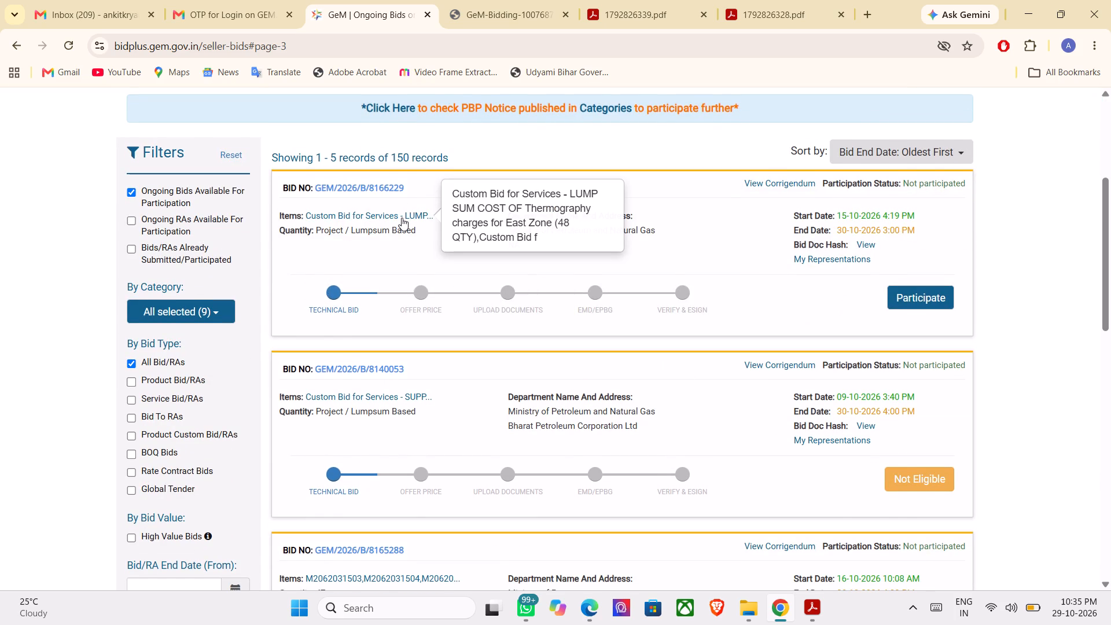
pyautogui.scroll(-1, 402, 218)
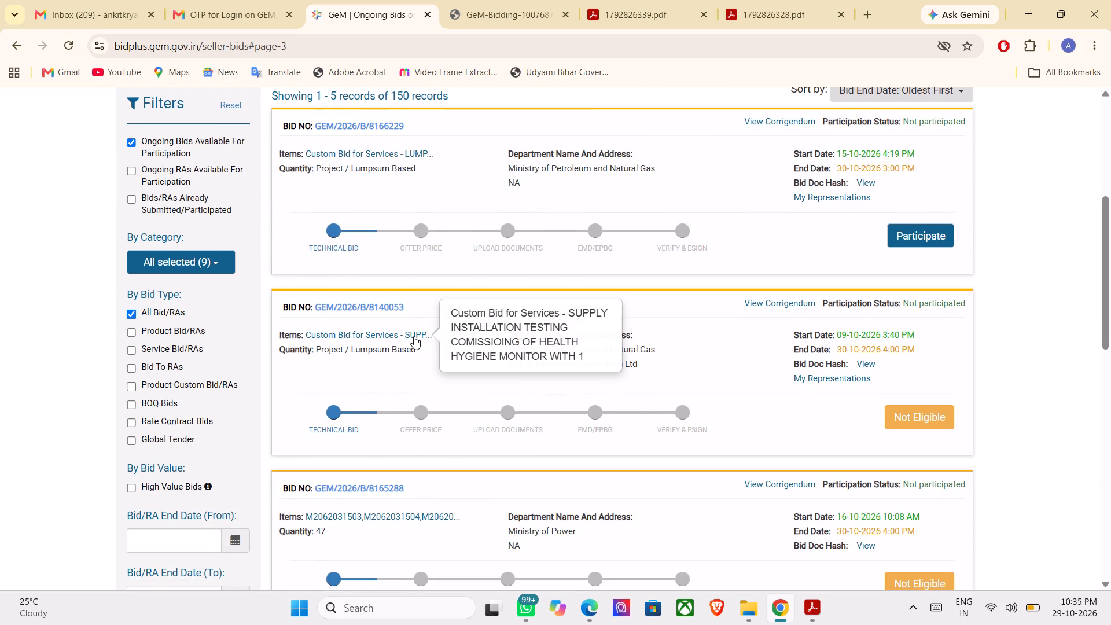
pyautogui.scroll(-2, 414, 336)
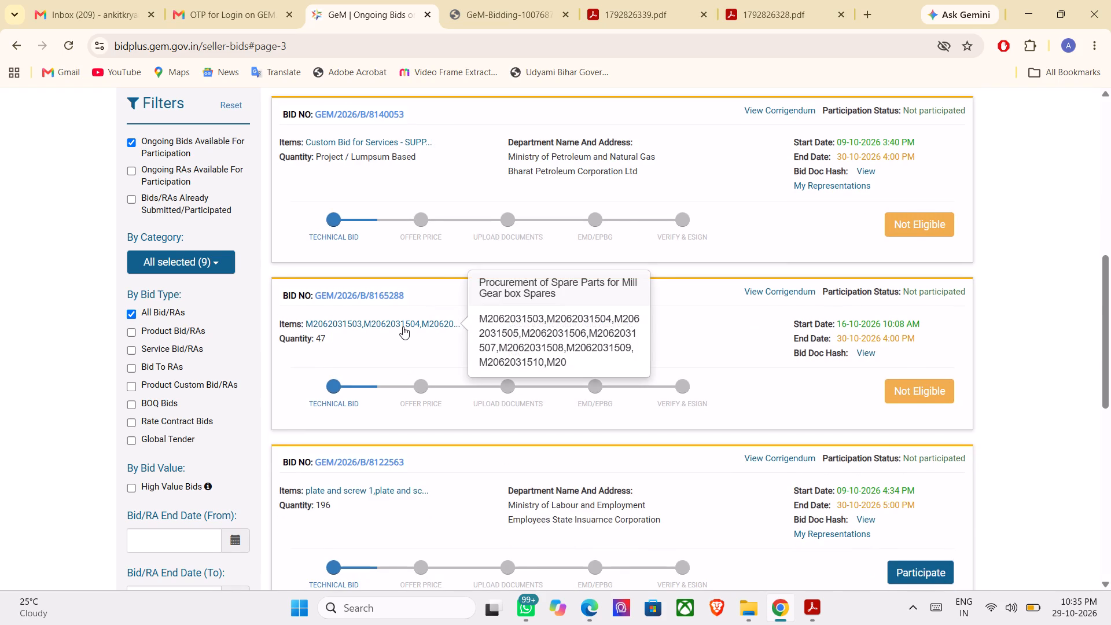
pyautogui.scroll(-2, 403, 326)
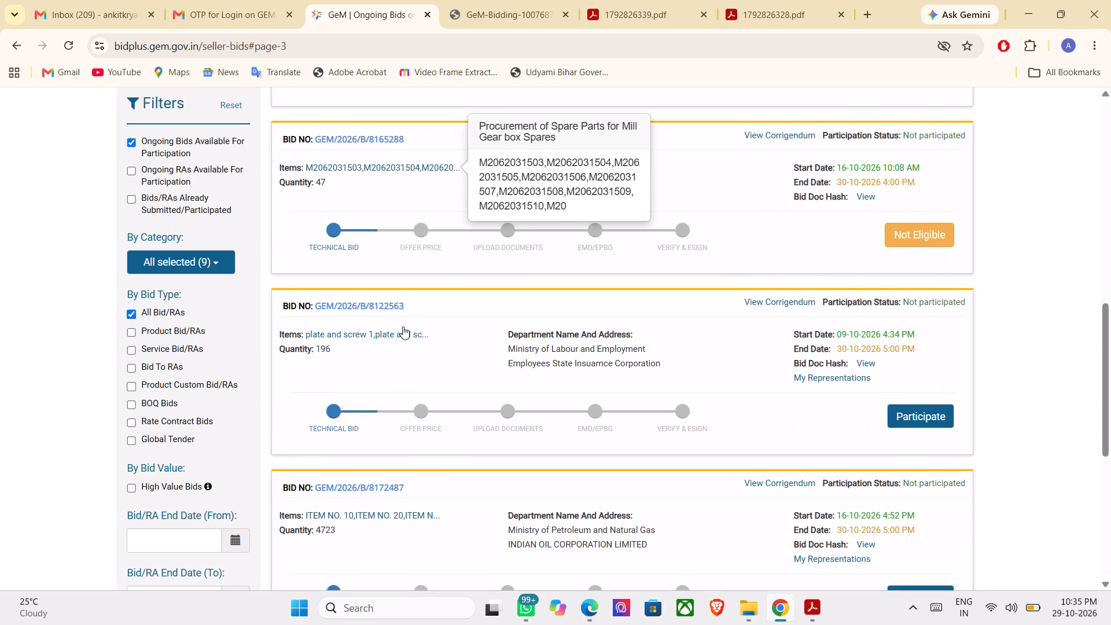
pyautogui.scroll(-1, 403, 326)
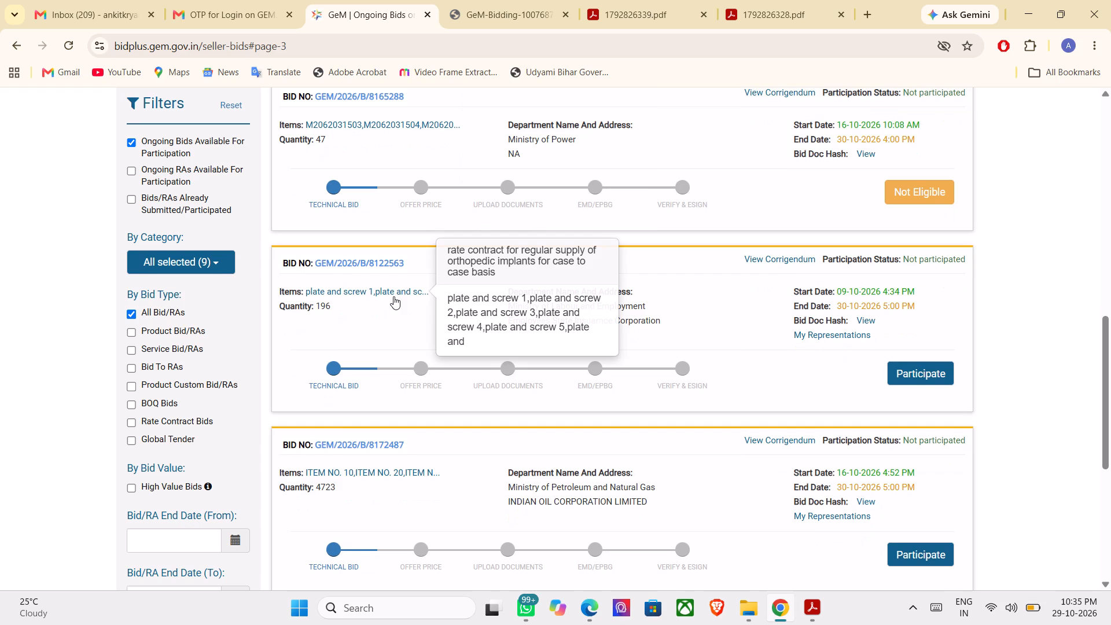
pyautogui.scroll(-1, 393, 296)
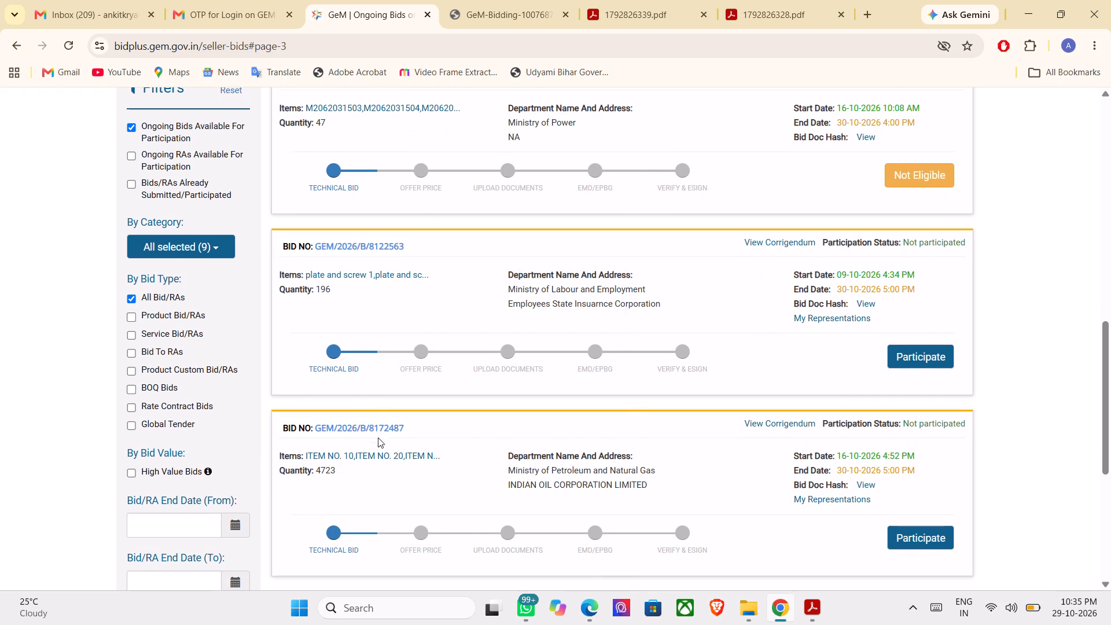
pyautogui.scroll(-2, 381, 457)
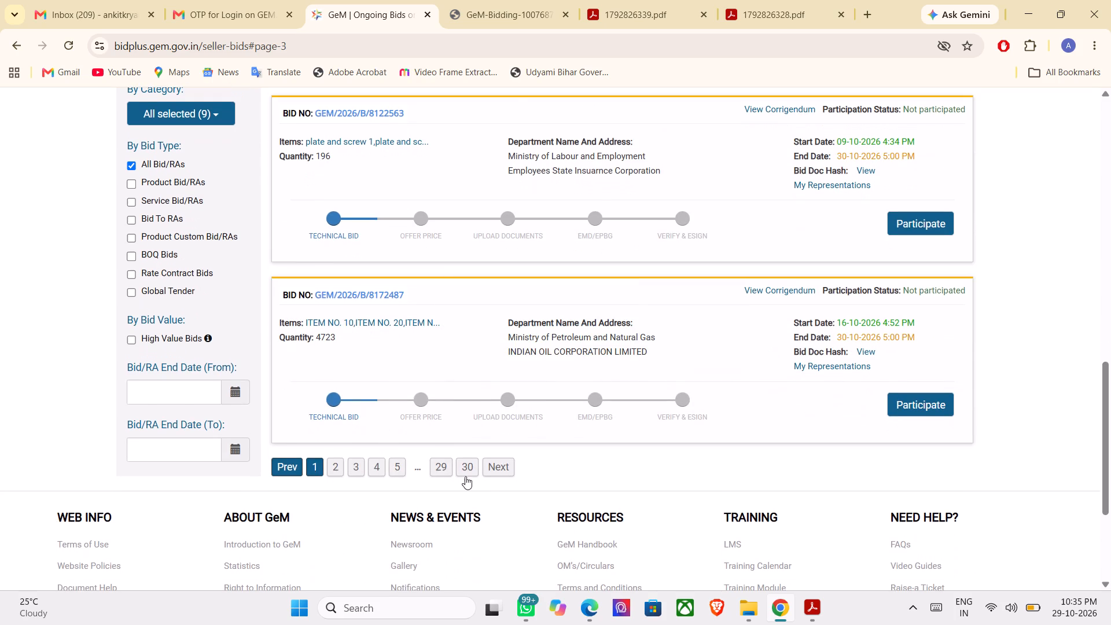
pyautogui.scroll(7, 503, 475)
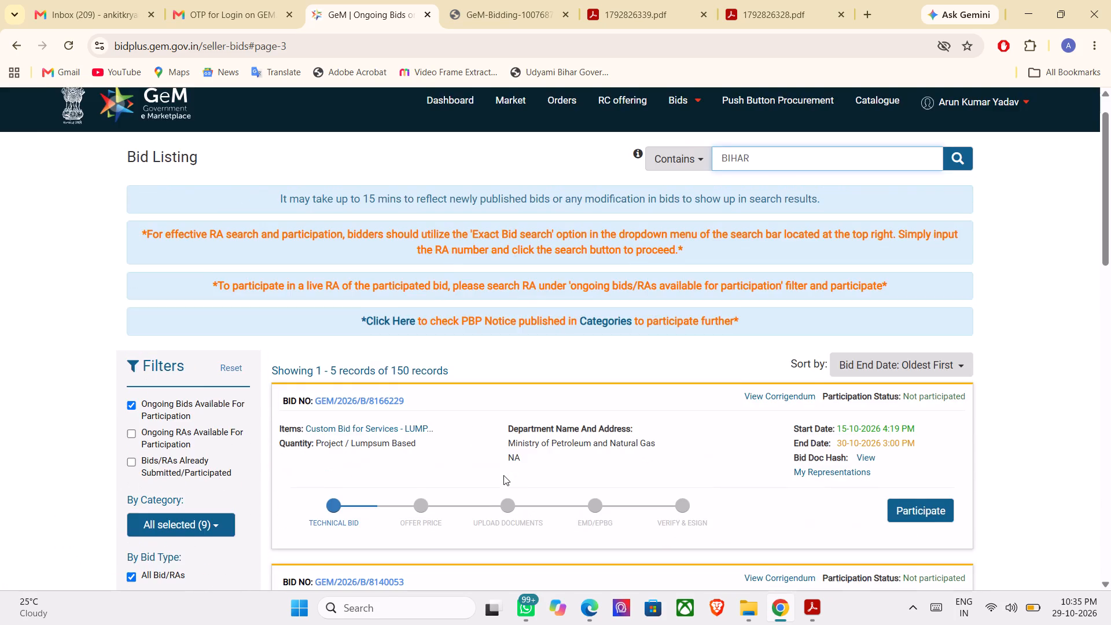
pyautogui.scroll(1, 503, 475)
pyautogui.scroll(-5, 503, 475)
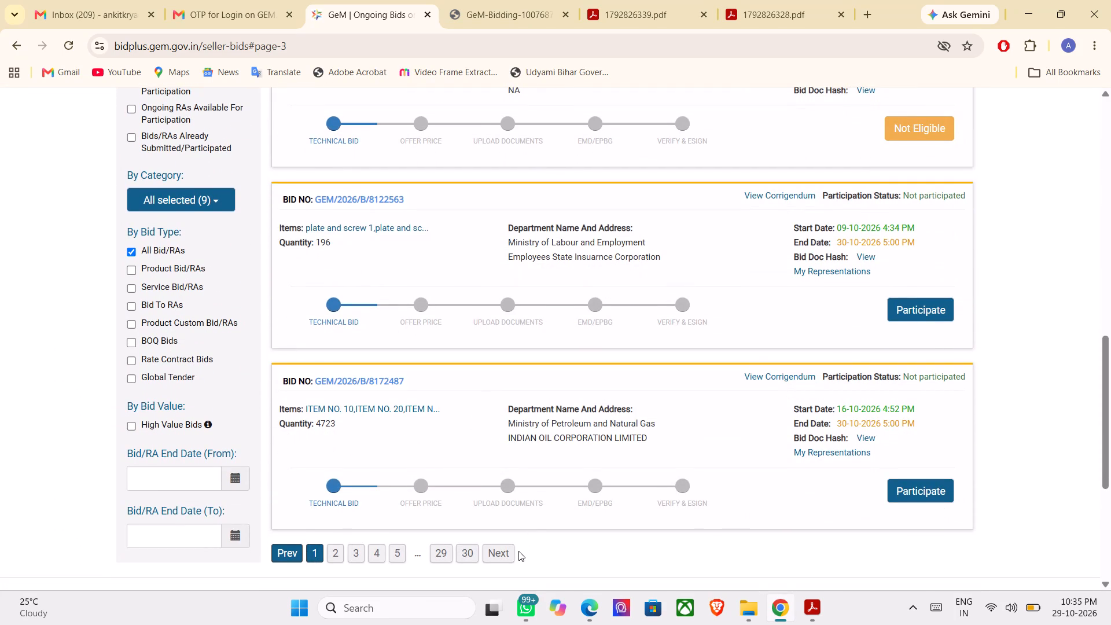
# Go to page 2 of the BIHAR results and read the item descriptions of its bids.
pyautogui.click(518, 551)
pyautogui.click(505, 551)
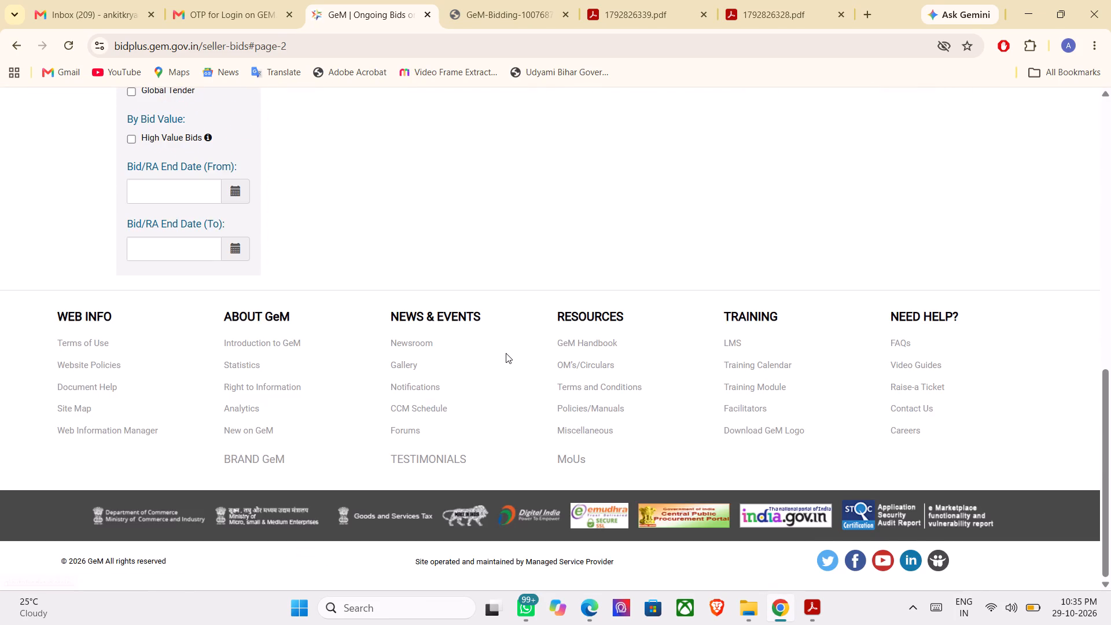
pyautogui.scroll(5, 506, 353)
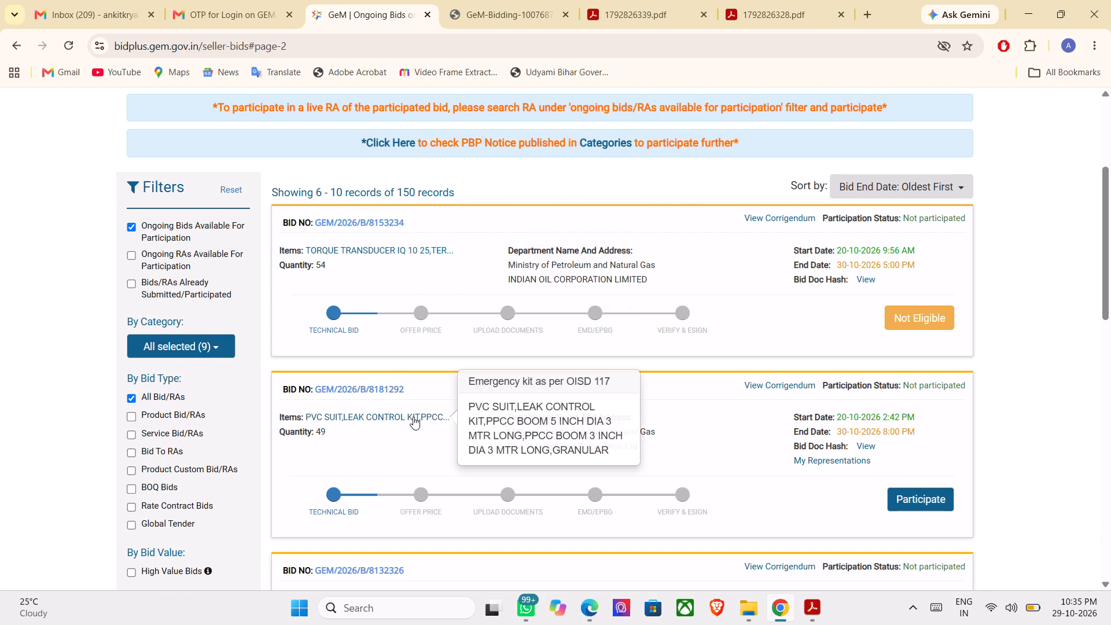
pyautogui.scroll(-1, 413, 417)
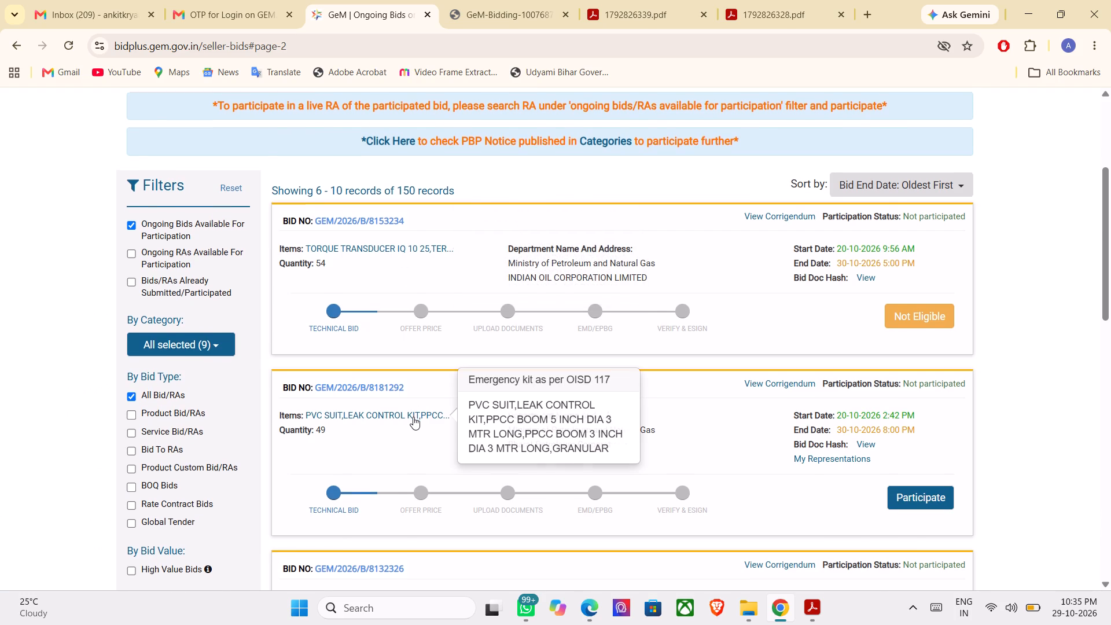
pyautogui.scroll(-1, 413, 417)
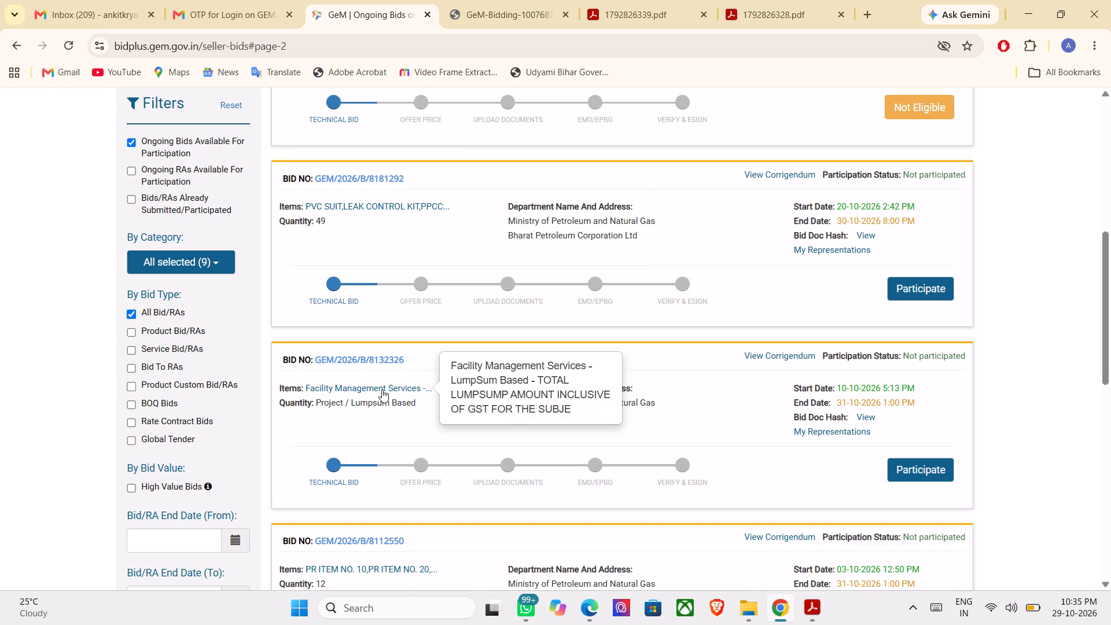
pyautogui.scroll(-1, 382, 389)
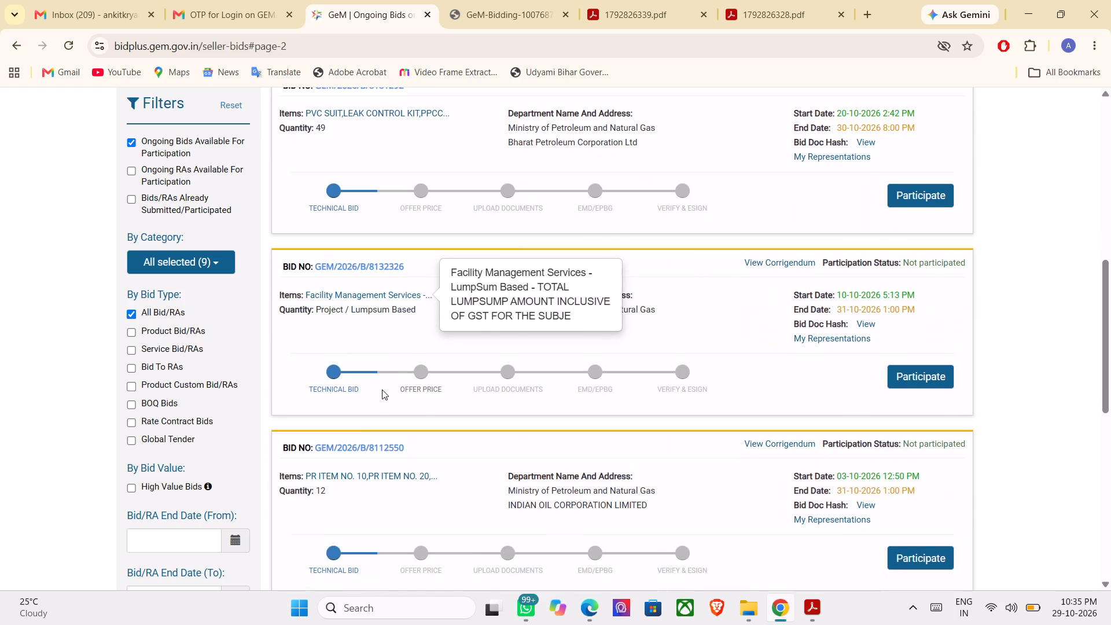
pyautogui.scroll(-2, 402, 482)
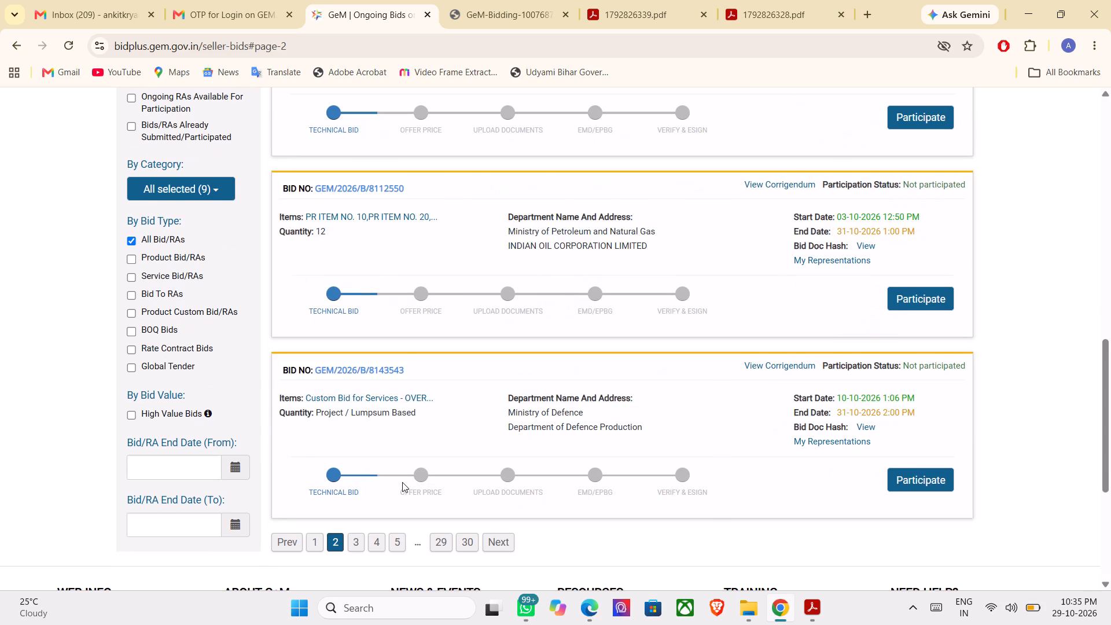
pyautogui.scroll(-1, 402, 482)
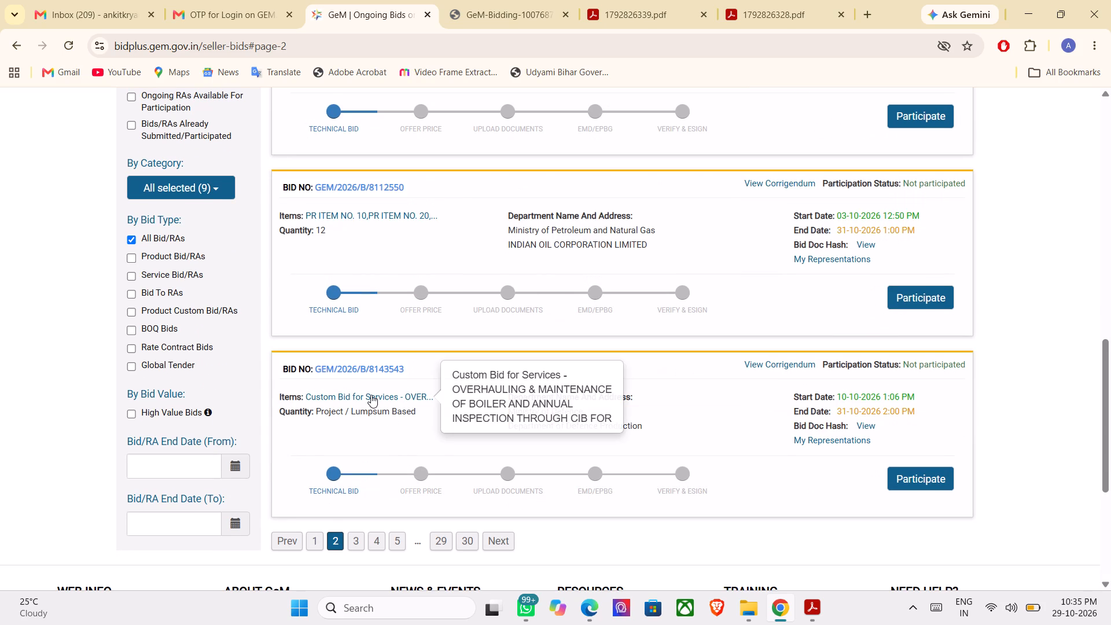
pyautogui.scroll(-1, 371, 395)
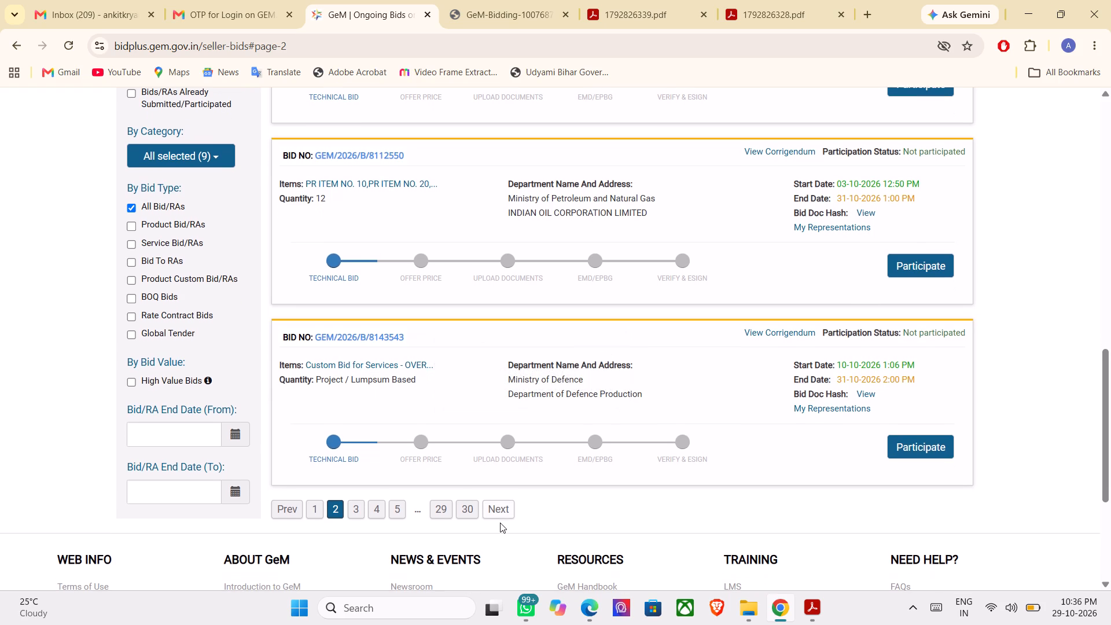
# Go to page 3 of the BIHAR results and look over the bids listed there.
pyautogui.click(500, 515)
pyautogui.scroll(1, 466, 288)
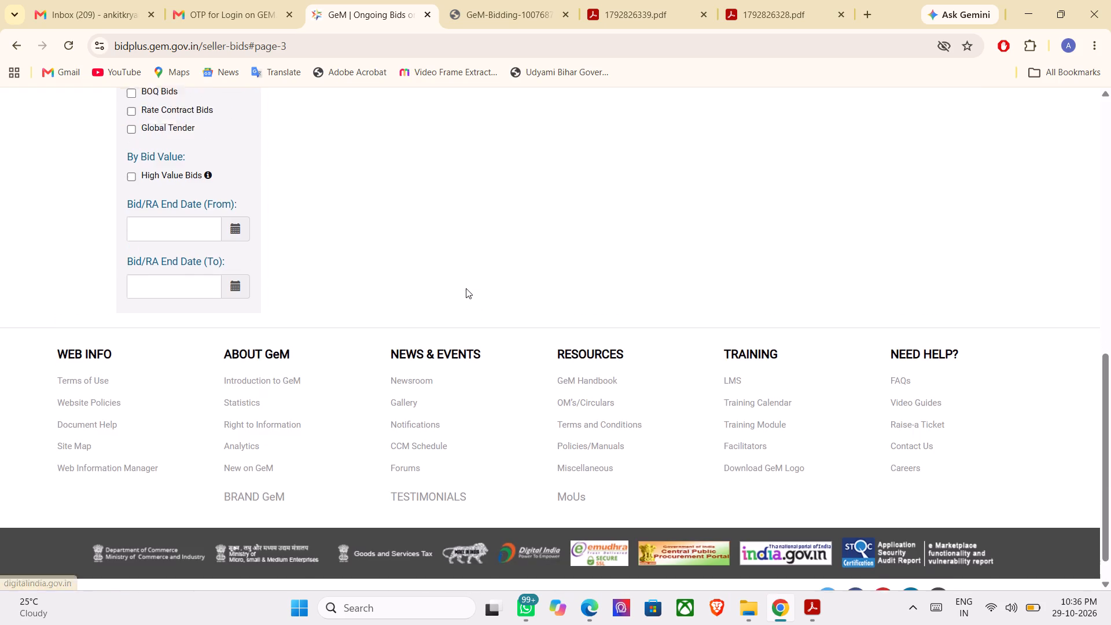
pyautogui.scroll(3, 466, 288)
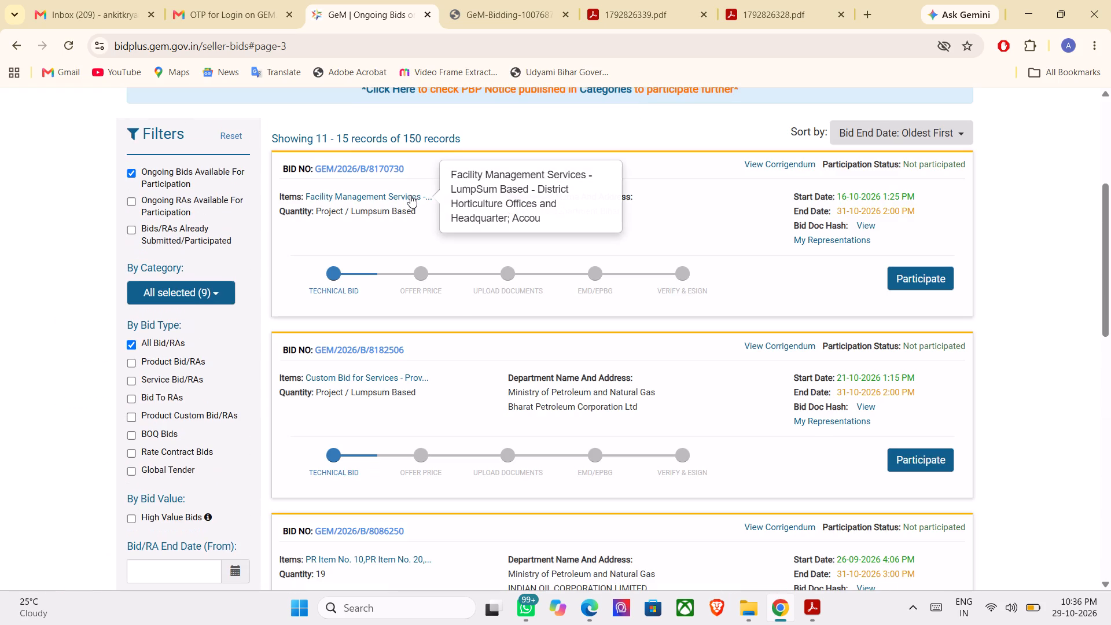
# Narrow the category filter to Horticulture Service - Lumpsum by deselecting the other eight categories.
pyautogui.click(223, 297)
pyautogui.click(248, 170)
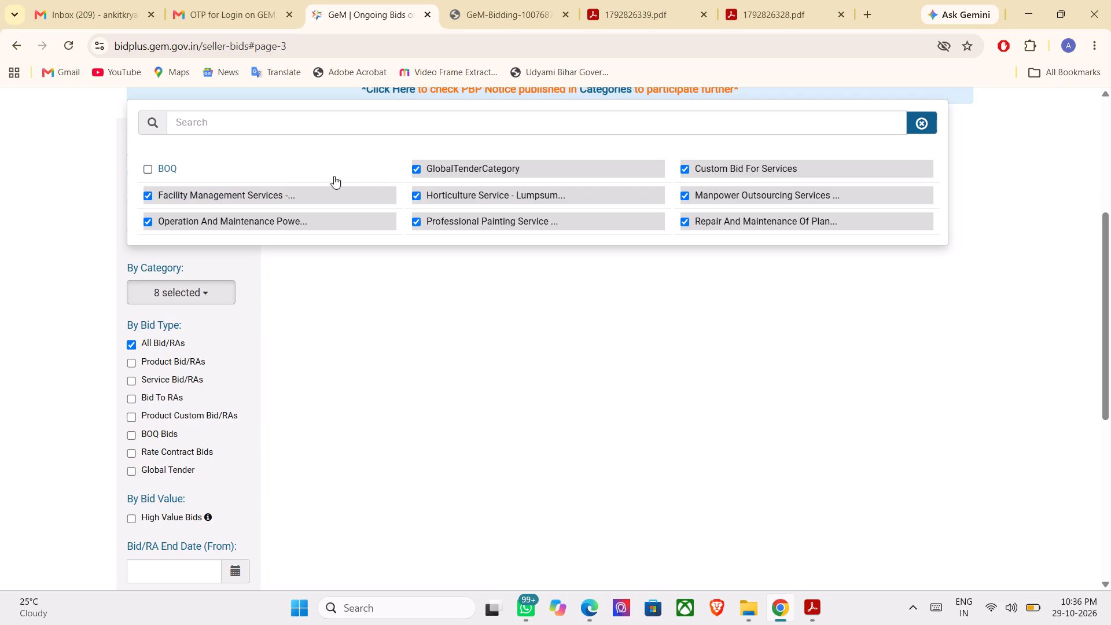
pyautogui.click(490, 172)
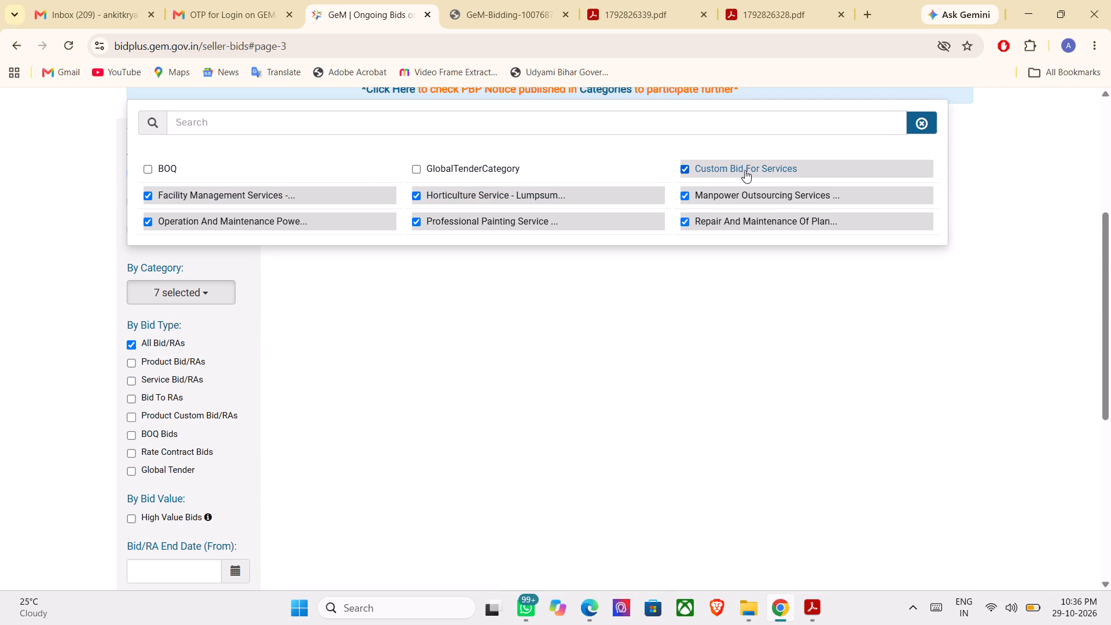
pyautogui.click(748, 169)
pyautogui.click(749, 193)
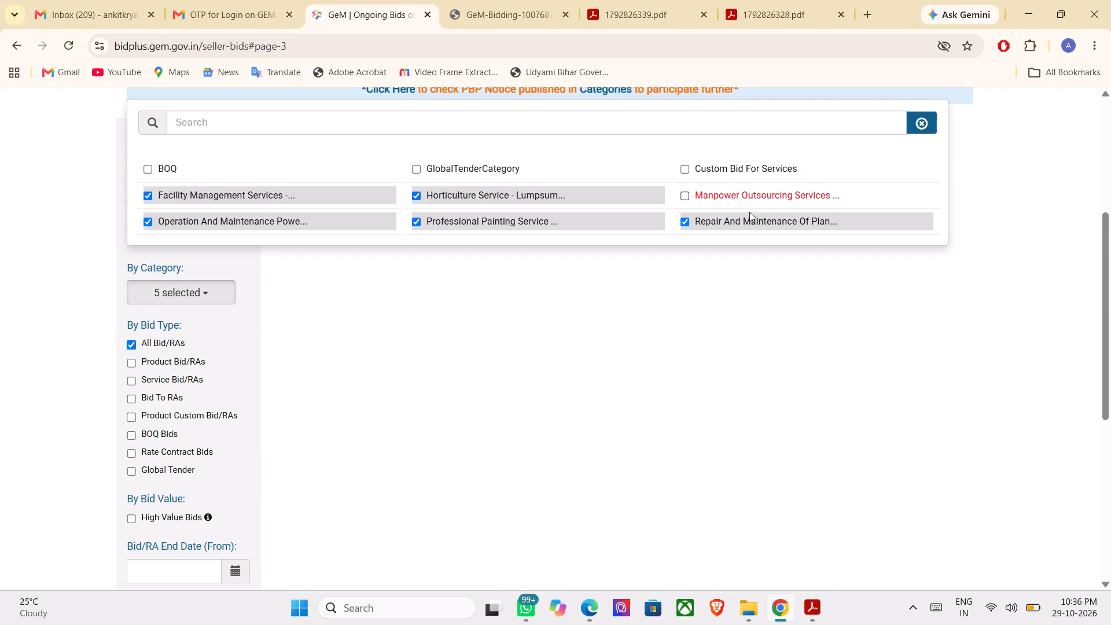
pyautogui.click(749, 220)
pyautogui.click(288, 197)
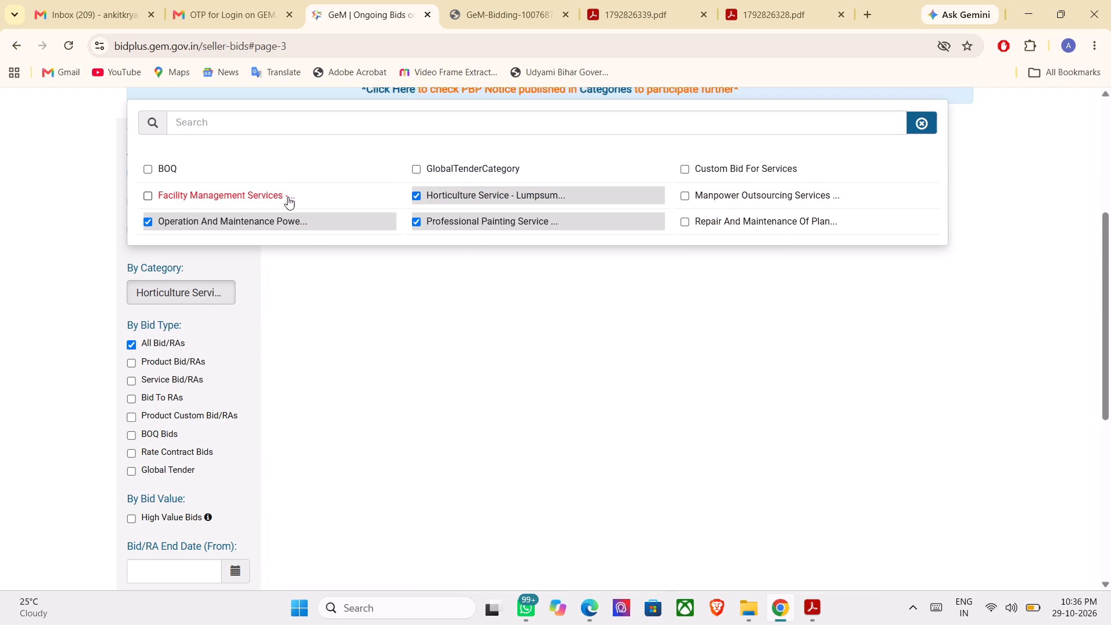
pyautogui.click(303, 222)
pyautogui.click(479, 222)
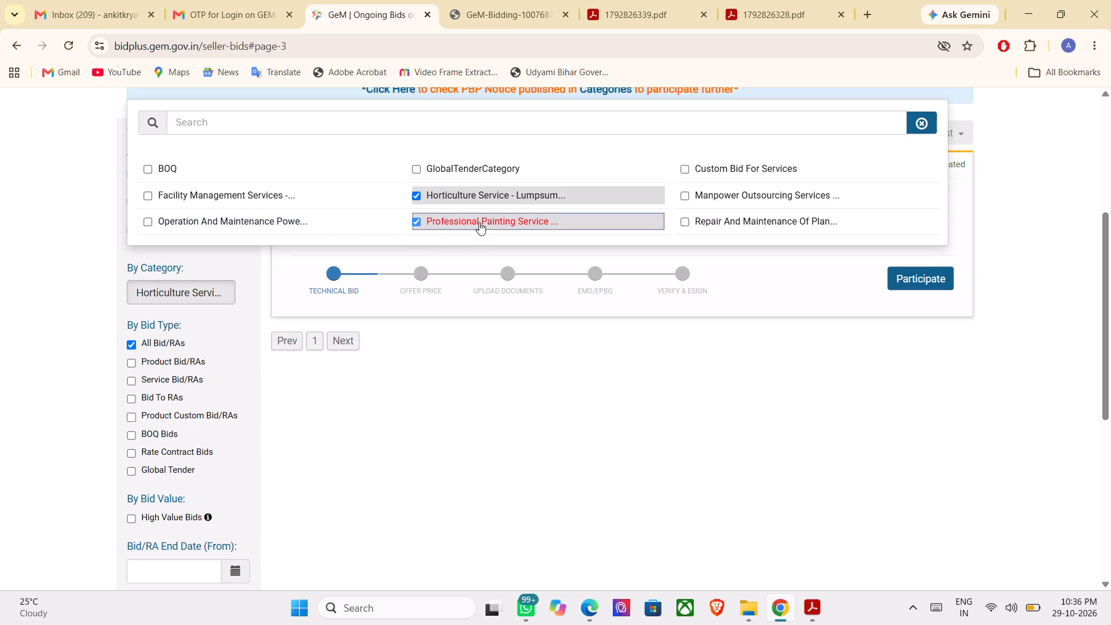
pyautogui.click(575, 365)
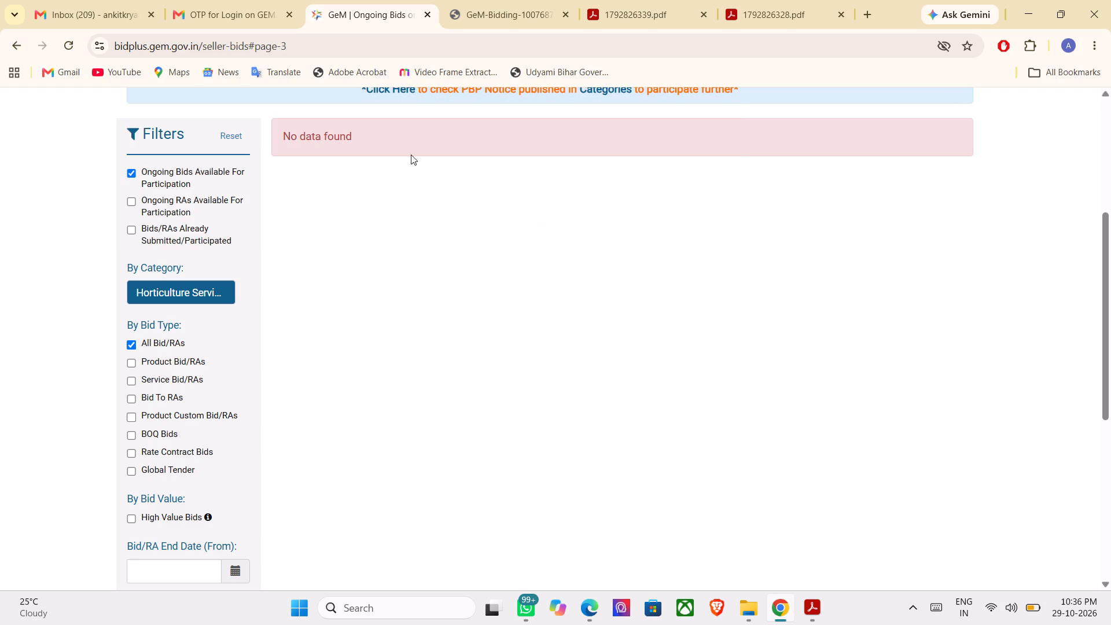
# Add Professional Painting Service back to the category filter alongside the horticulture category.
pyautogui.click(194, 295)
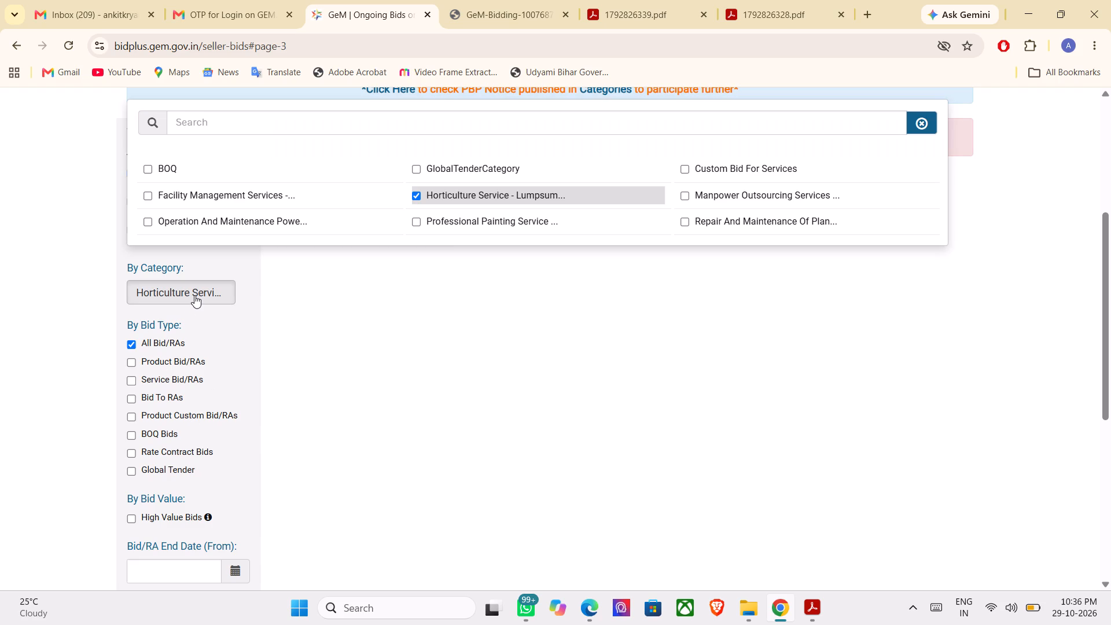
pyautogui.click(479, 223)
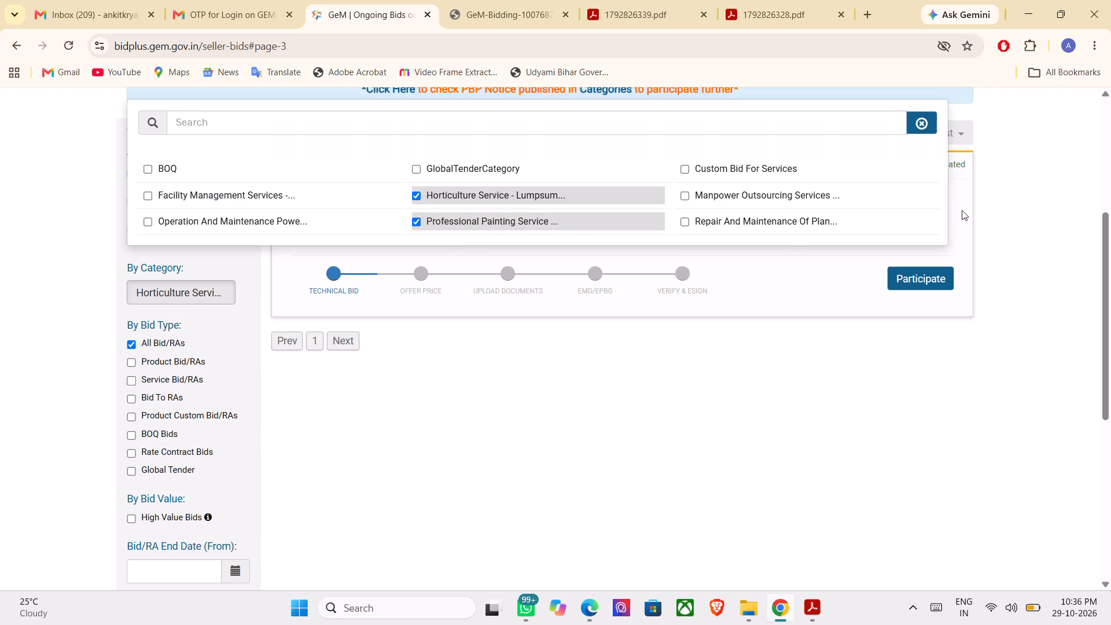
pyautogui.click(1010, 216)
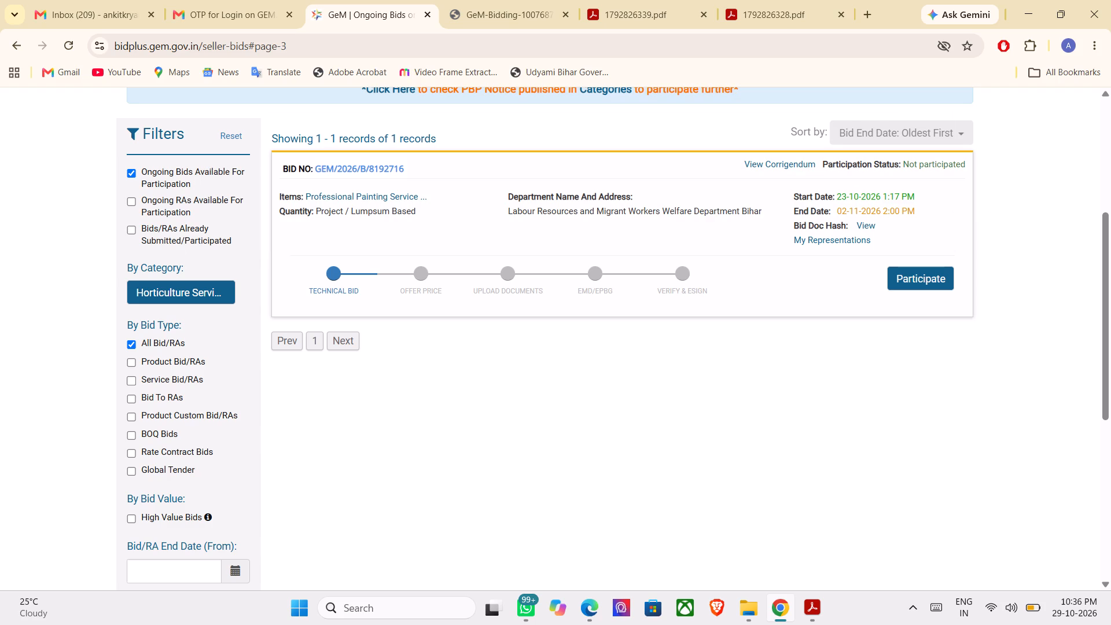
# Download the bid document of the Professional Painting Service bid GEM/2026/B/8192716.
pyautogui.click(330, 170)
# Close the earlier mid-day meal bid document GeM-Bidding-10076877 (1) and the BOQ file 1792826339.pdf.
pyautogui.click(548, 14)
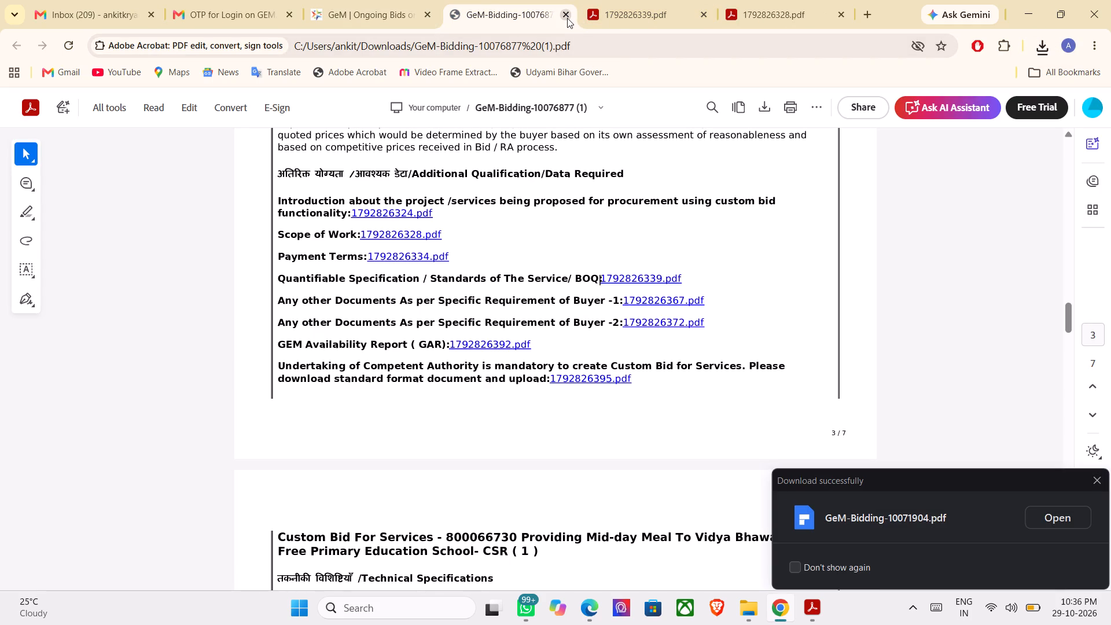
pyautogui.click(567, 18)
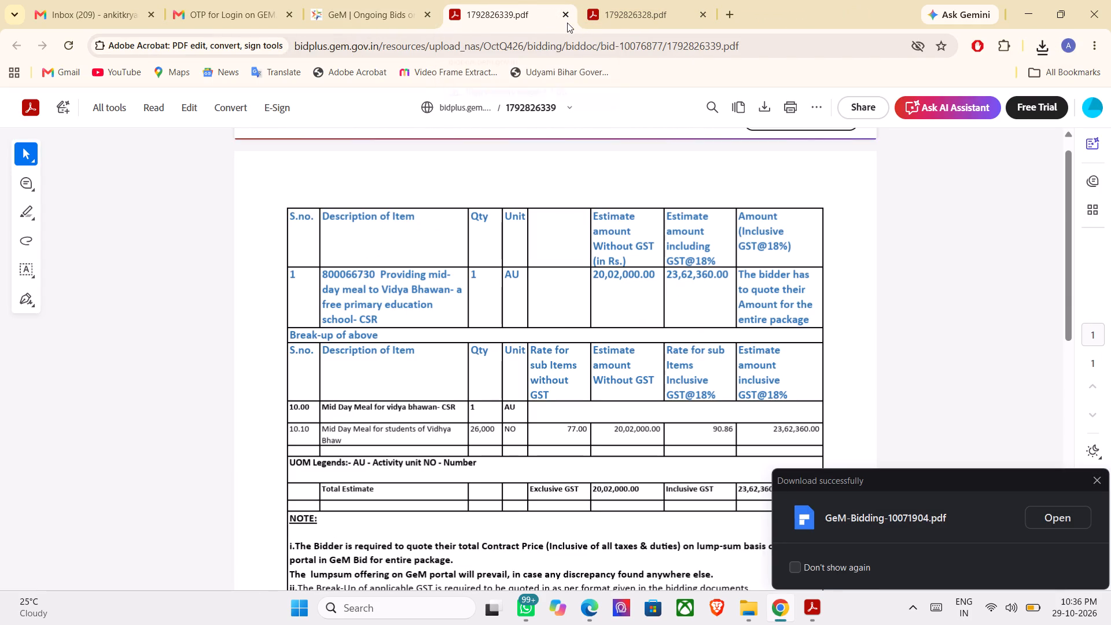
pyautogui.click(565, 12)
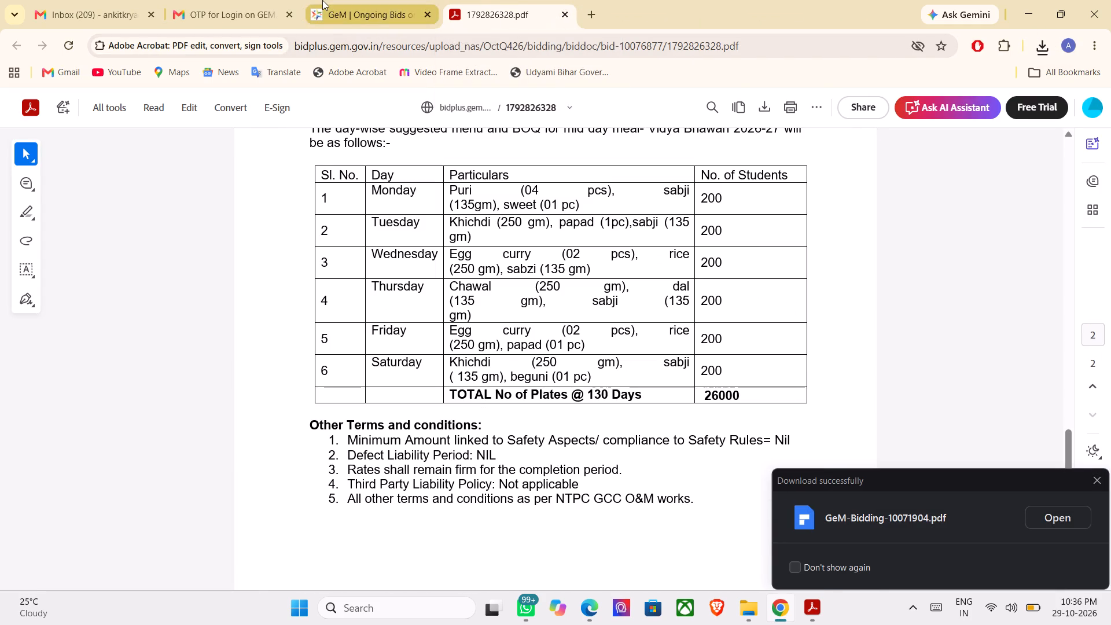
# Open the downloaded painting service bid document GeM-Bidding-10071904.pdf from the browser's recent downloads.
pyautogui.click(322, 0)
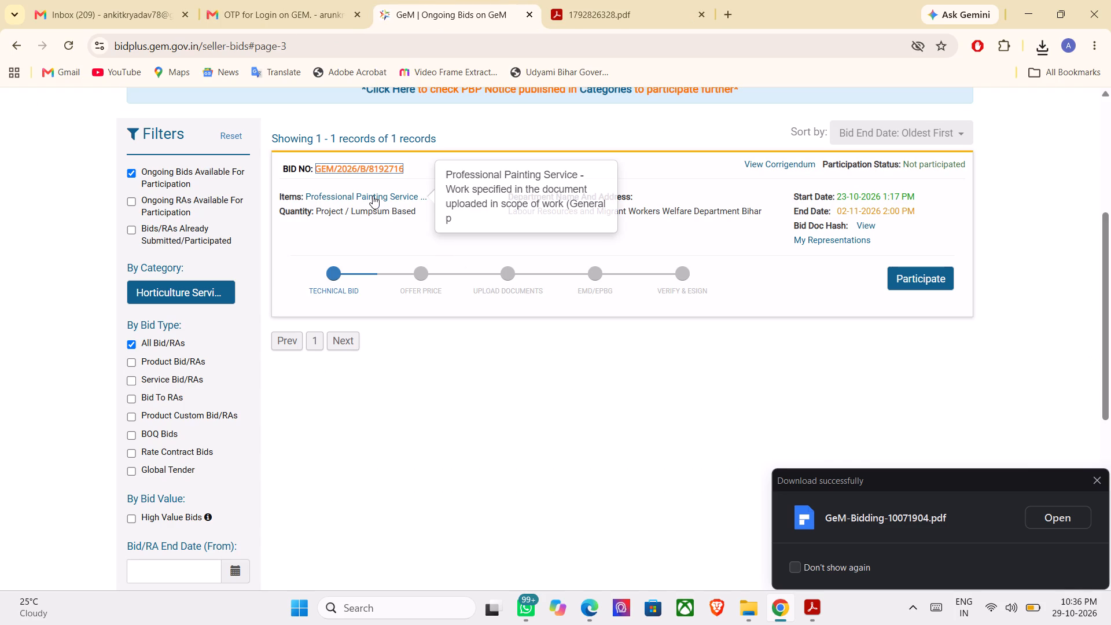
pyautogui.click(622, 8)
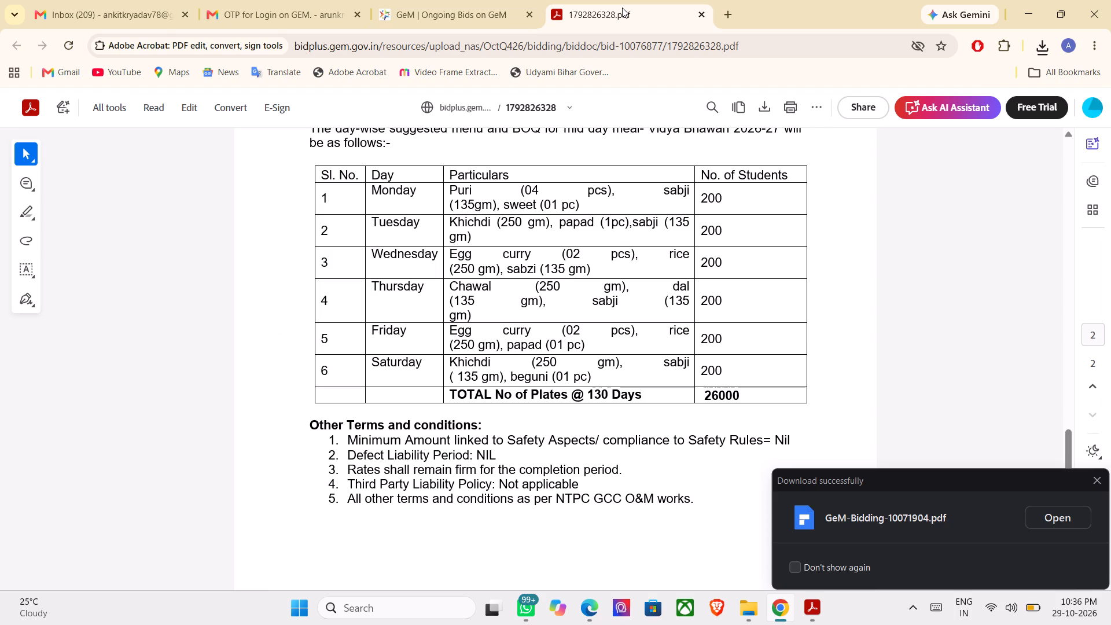
pyautogui.click(1039, 45)
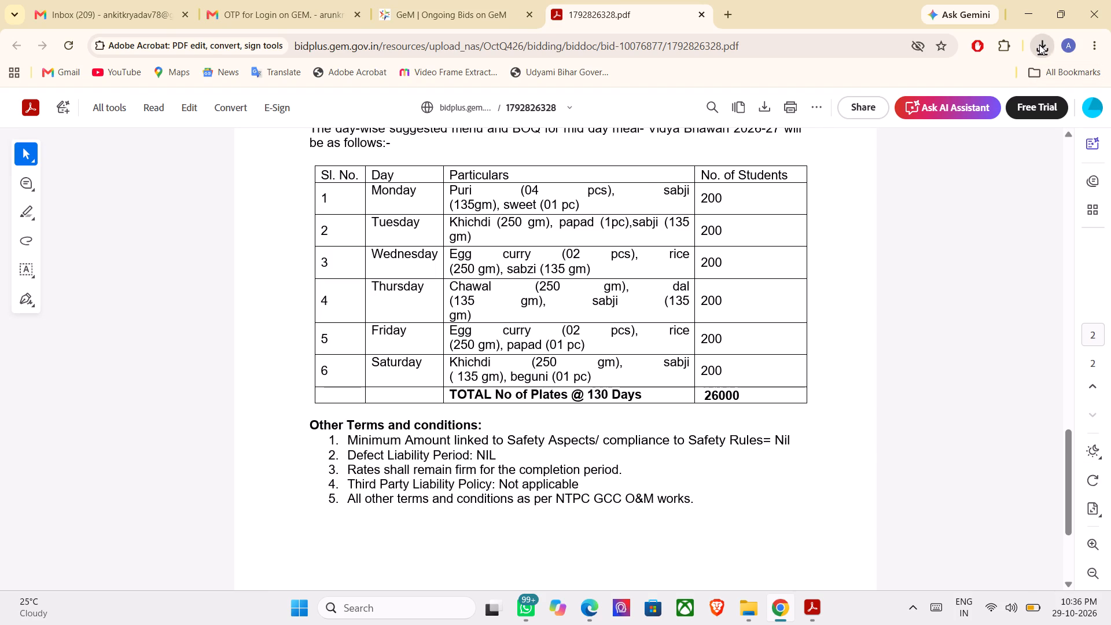
pyautogui.click(876, 111)
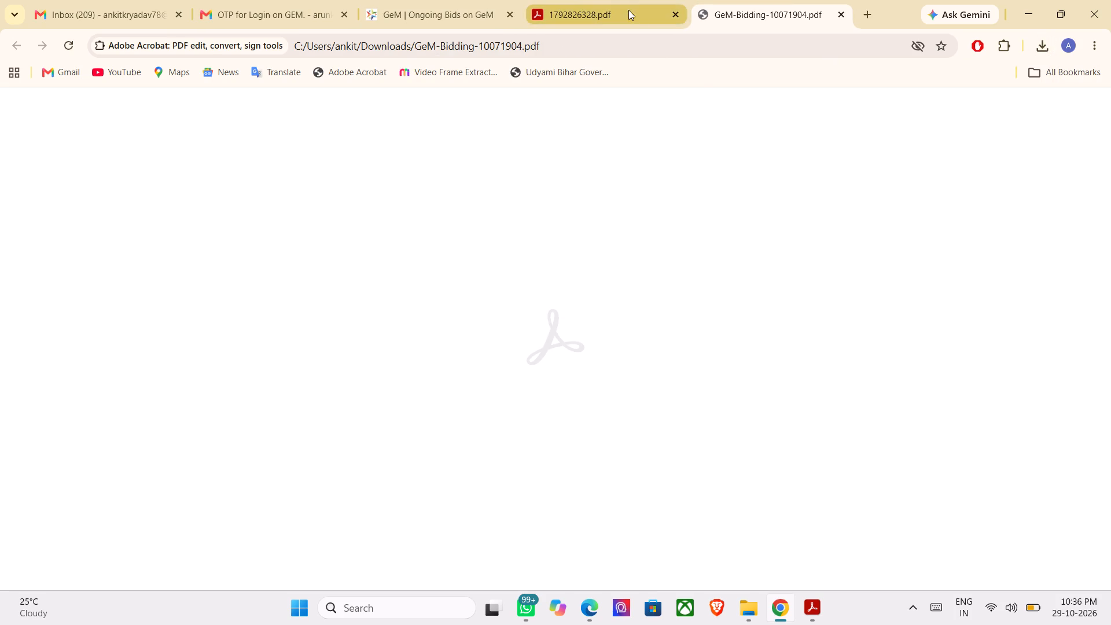
# Close the earlier bid attachment 1792826328.pdf.
pyautogui.click(675, 13)
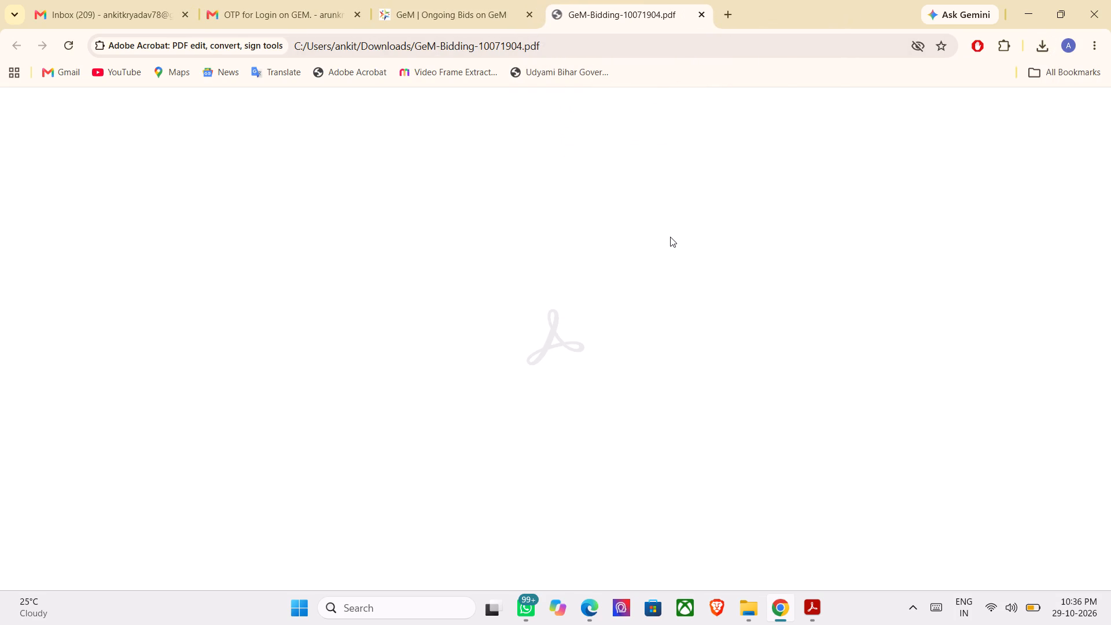
# Read the painting service bid document from the bid details and eligibility terms through to the evaluation schedules.
pyautogui.scroll(-1, 547, 341)
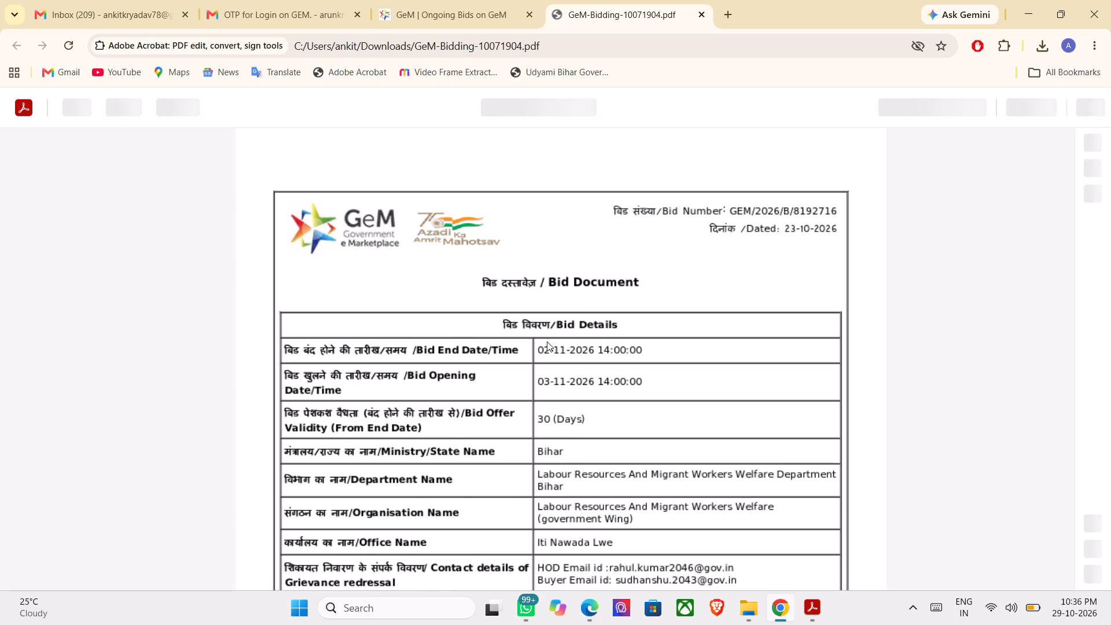
pyautogui.scroll(-1, 547, 341)
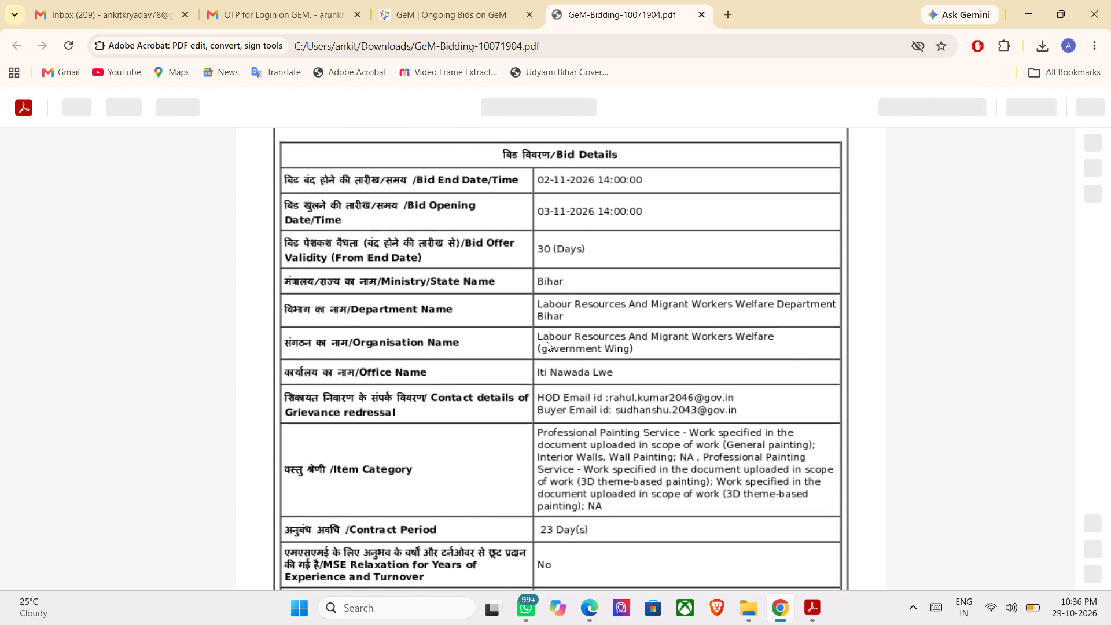
pyautogui.scroll(-2, 547, 341)
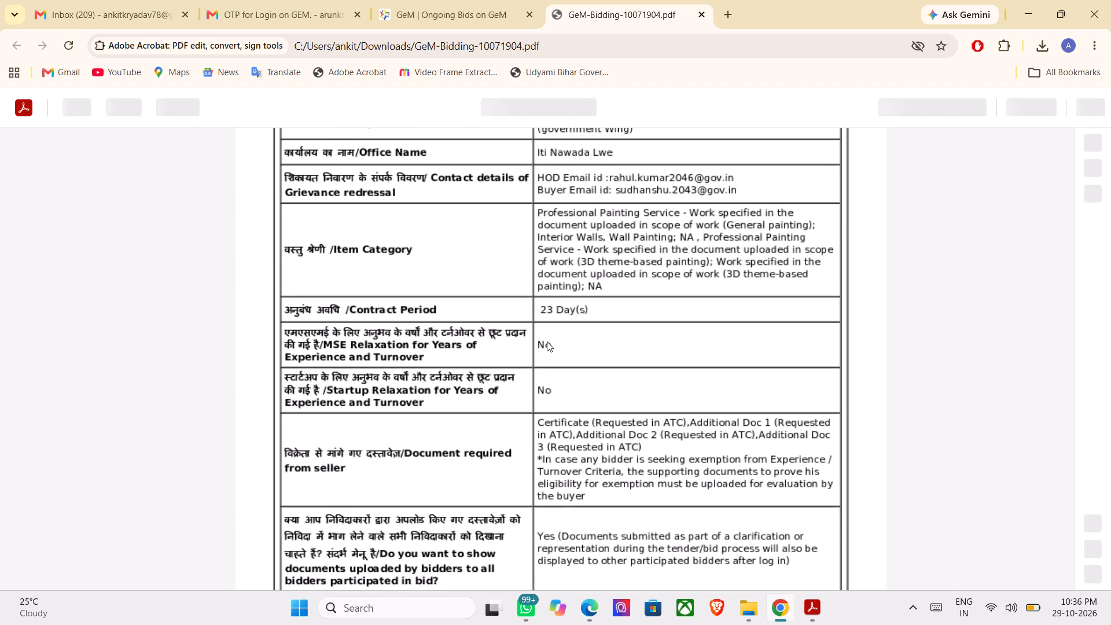
pyautogui.scroll(-1, 547, 341)
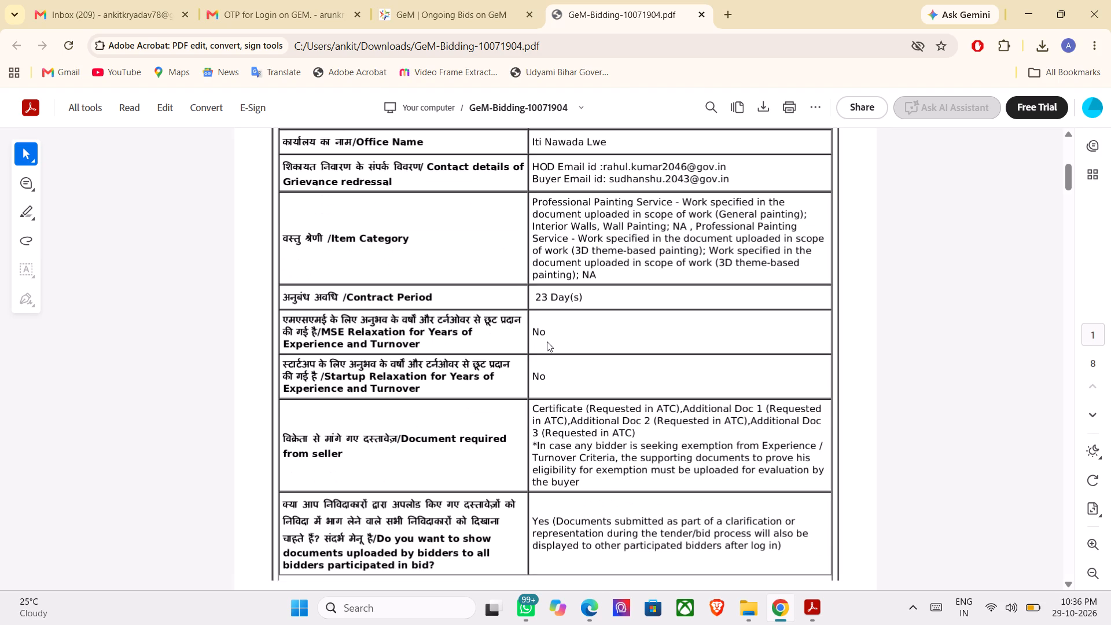
pyautogui.scroll(-4, 547, 341)
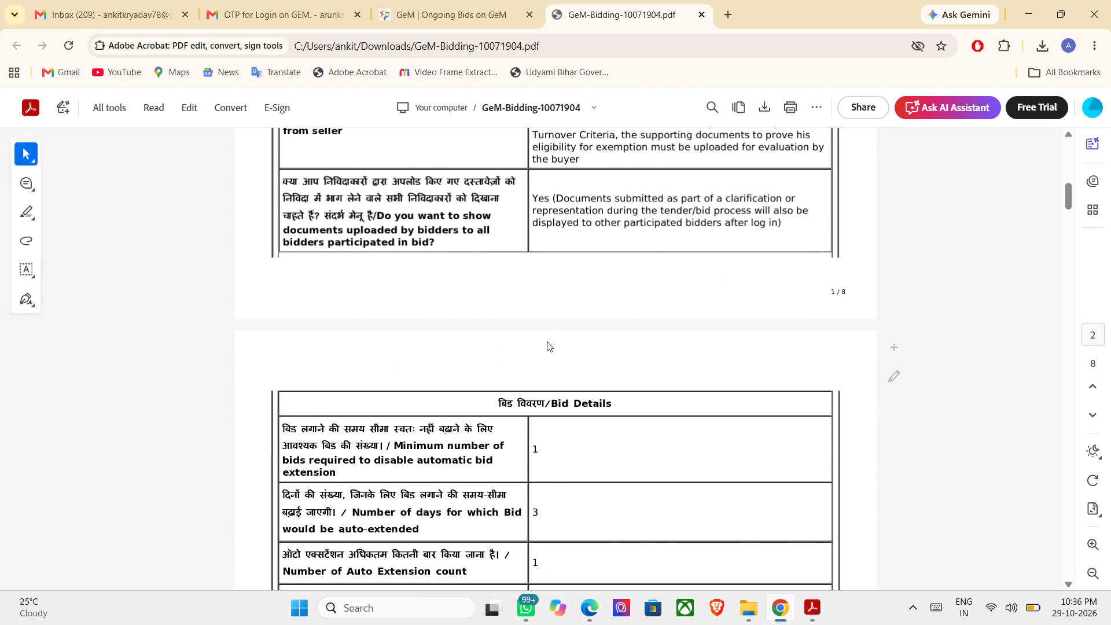
pyautogui.scroll(-7, 547, 341)
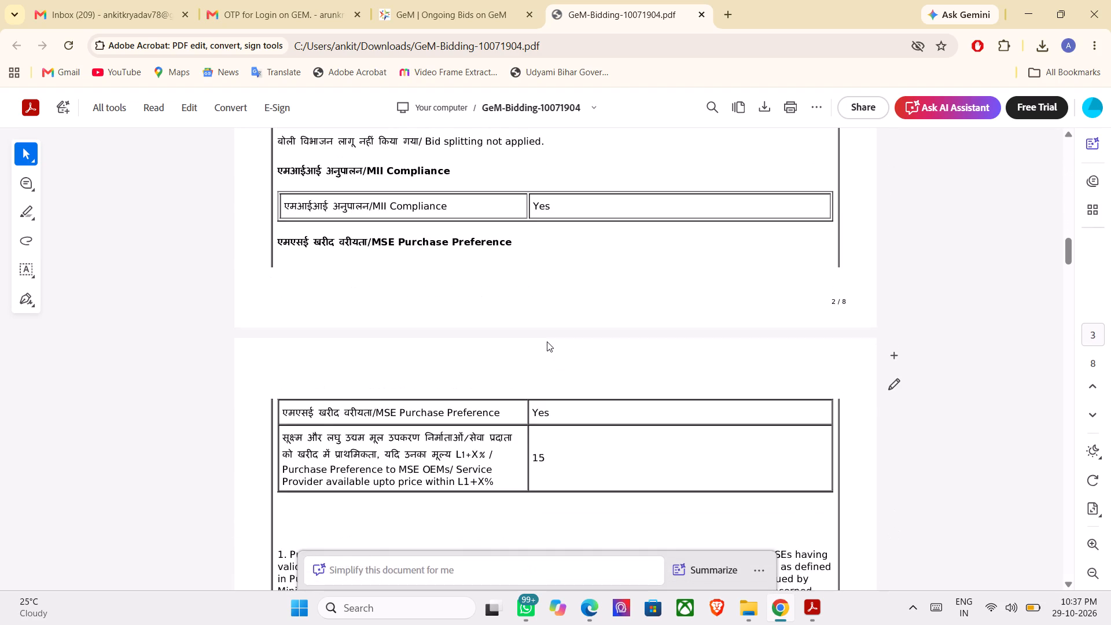
pyautogui.scroll(-3, 547, 341)
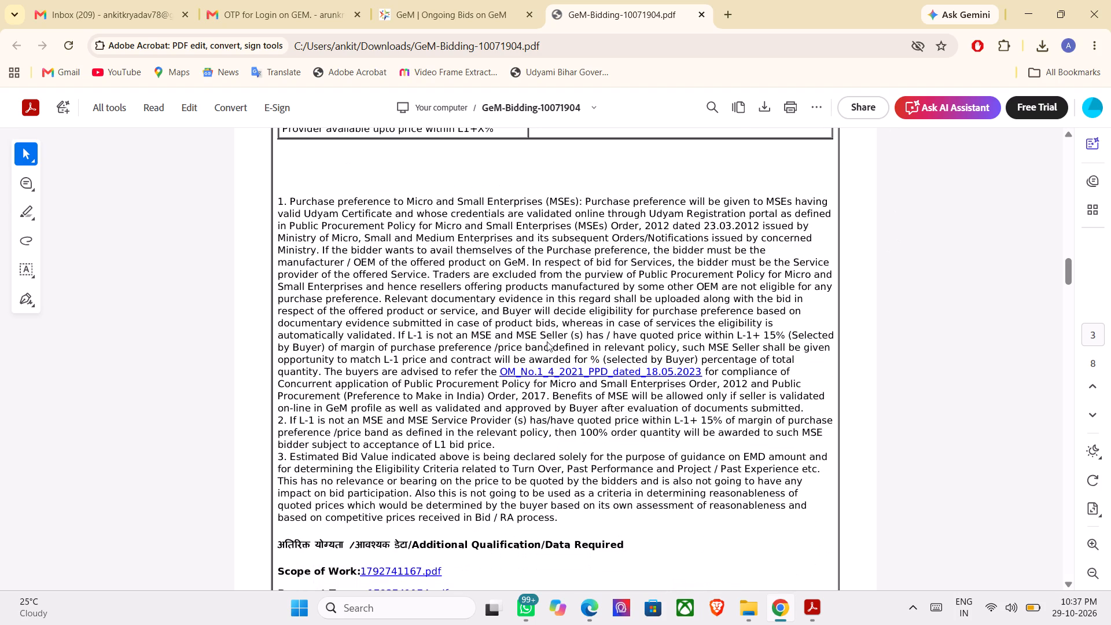
pyautogui.scroll(-3, 547, 341)
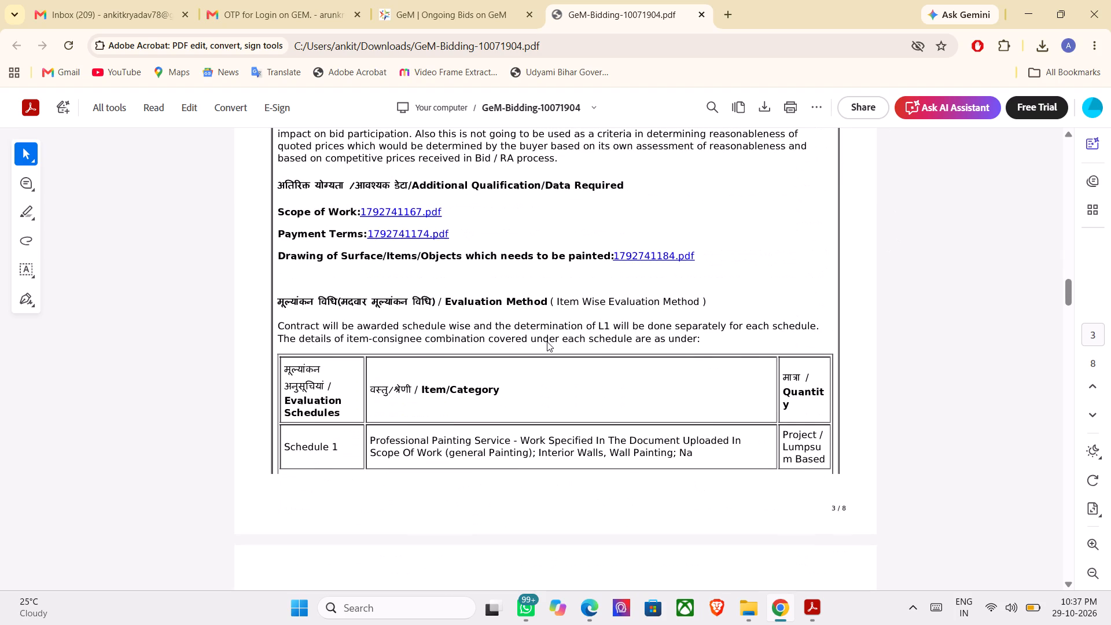
pyautogui.scroll(-2, 547, 341)
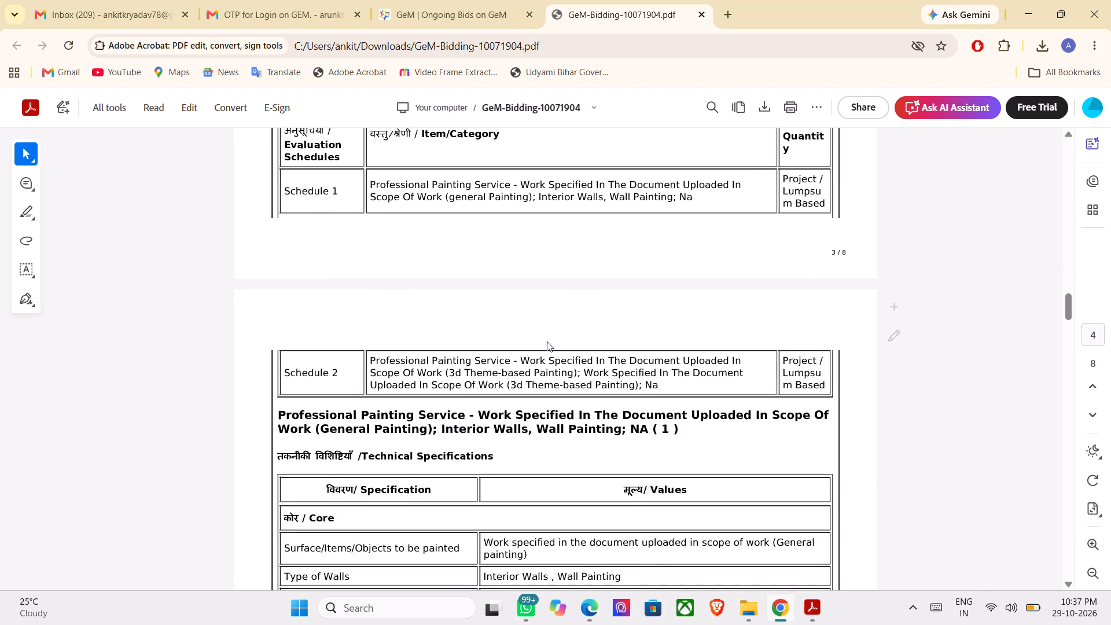
# Recheck the painting bid's page 2 details, required-document links and technical specifications, and return to the document's first page.
pyautogui.scroll(1, 532, 289)
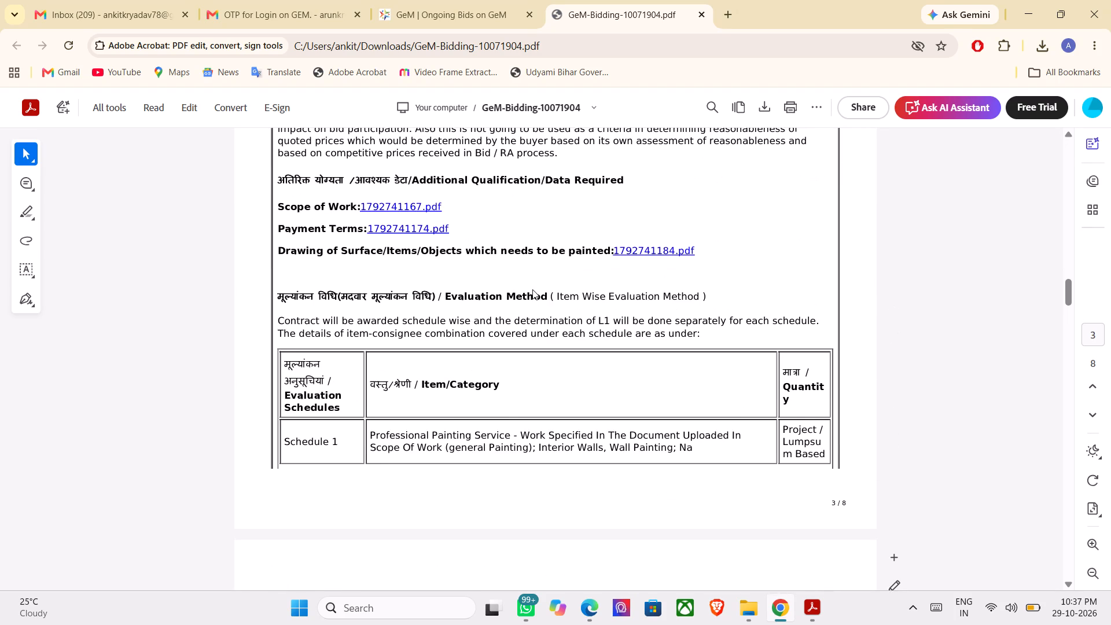
pyautogui.scroll(9, 532, 289)
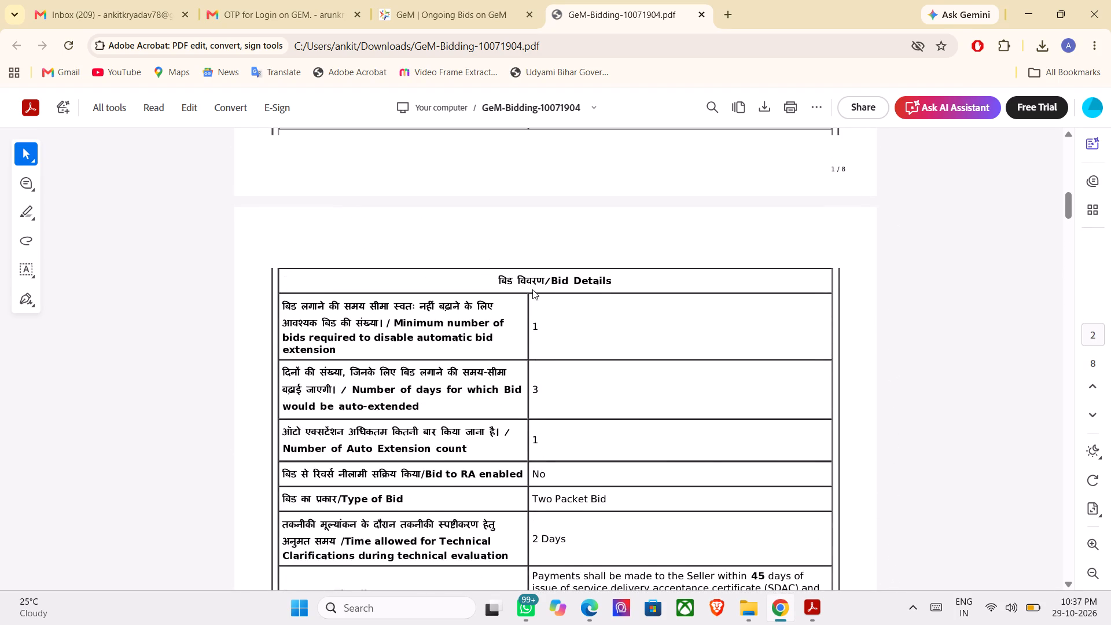
pyautogui.scroll(-8, 663, 520)
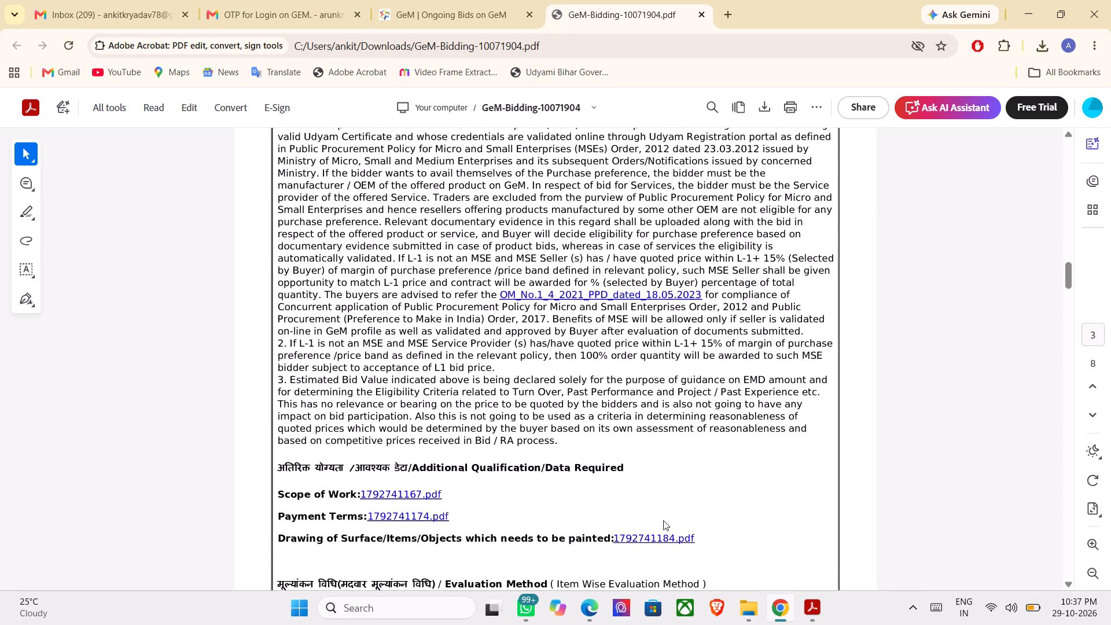
pyautogui.scroll(-3, 663, 520)
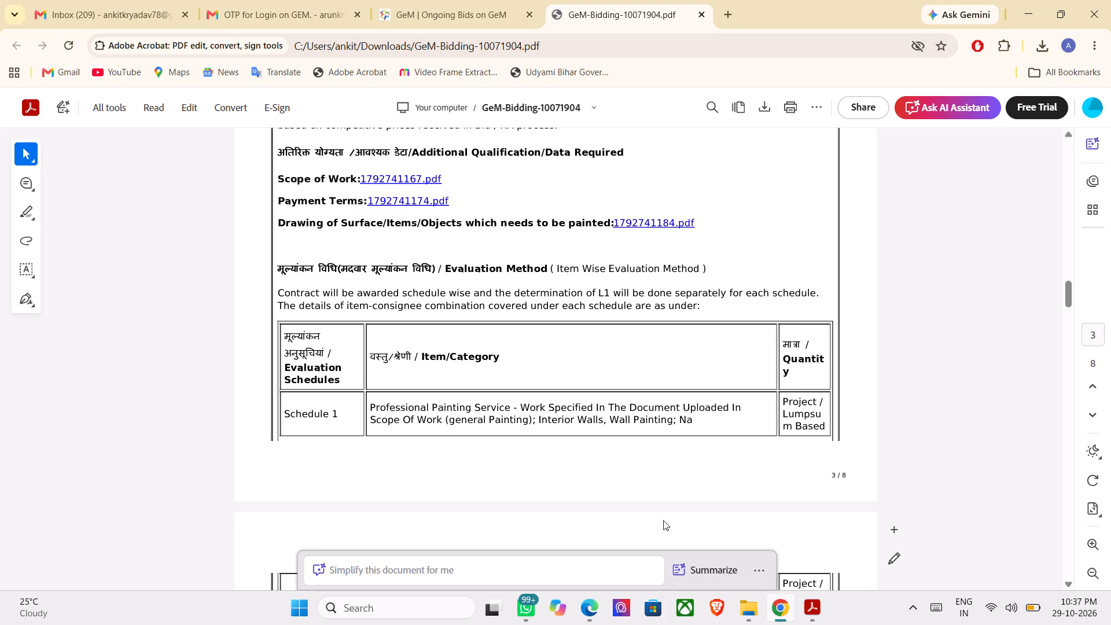
pyautogui.scroll(-2, 663, 520)
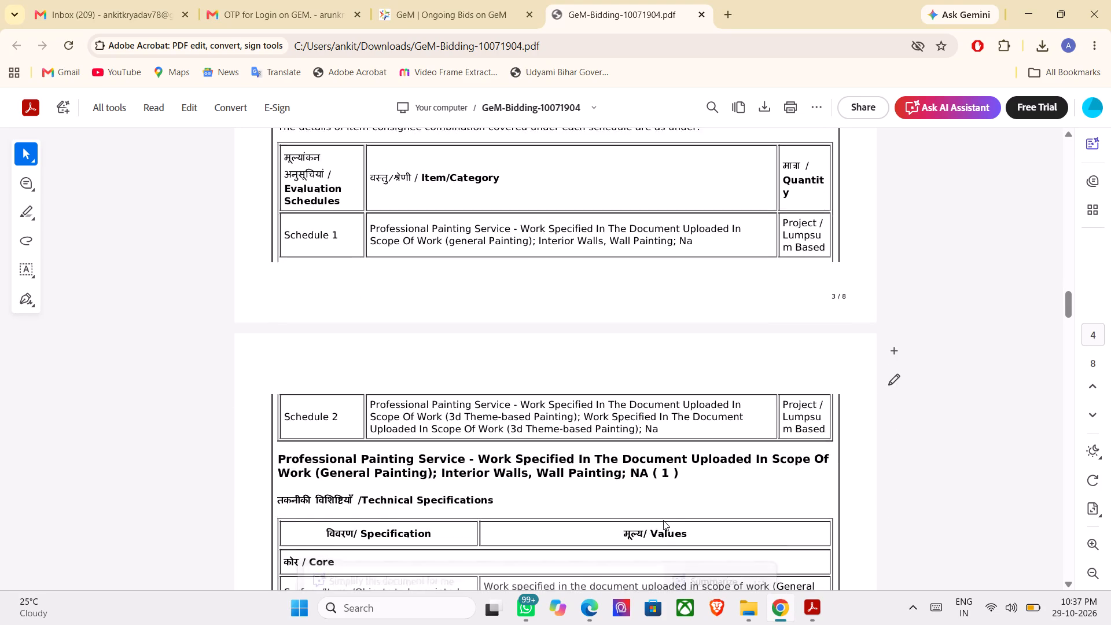
pyautogui.scroll(-6, 663, 520)
pyautogui.scroll(2, 663, 520)
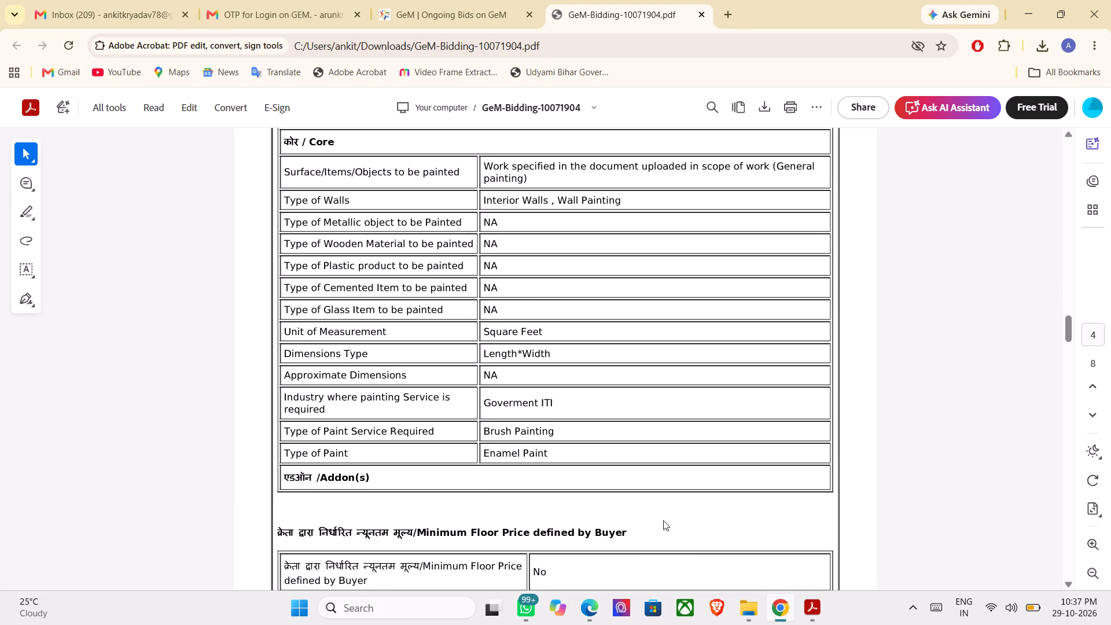
pyautogui.scroll(5, 663, 520)
pyautogui.scroll(18, 608, 253)
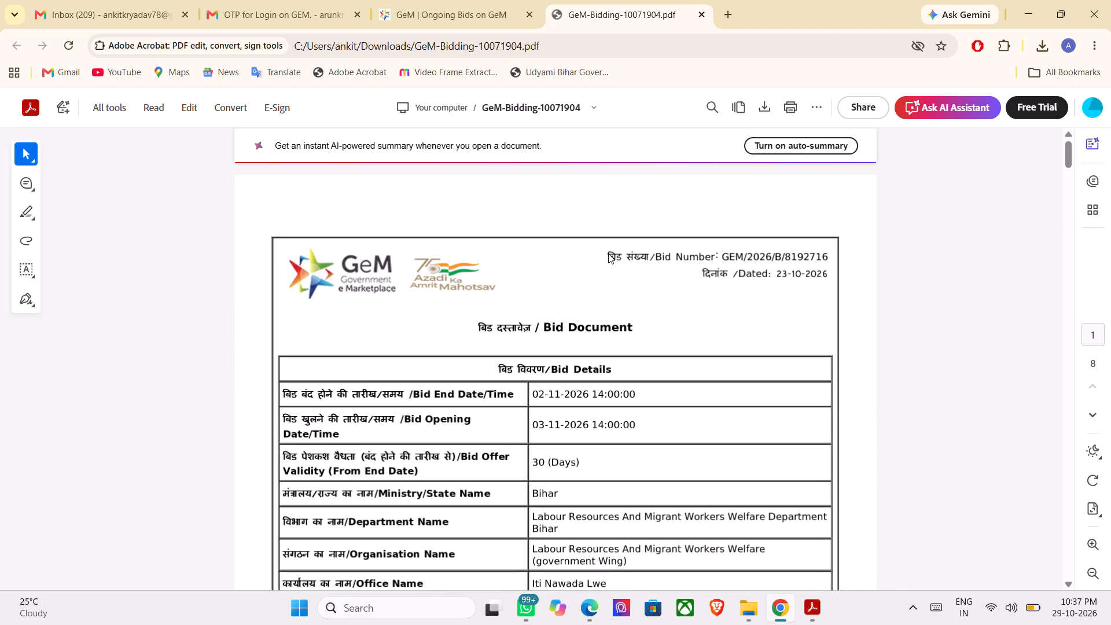
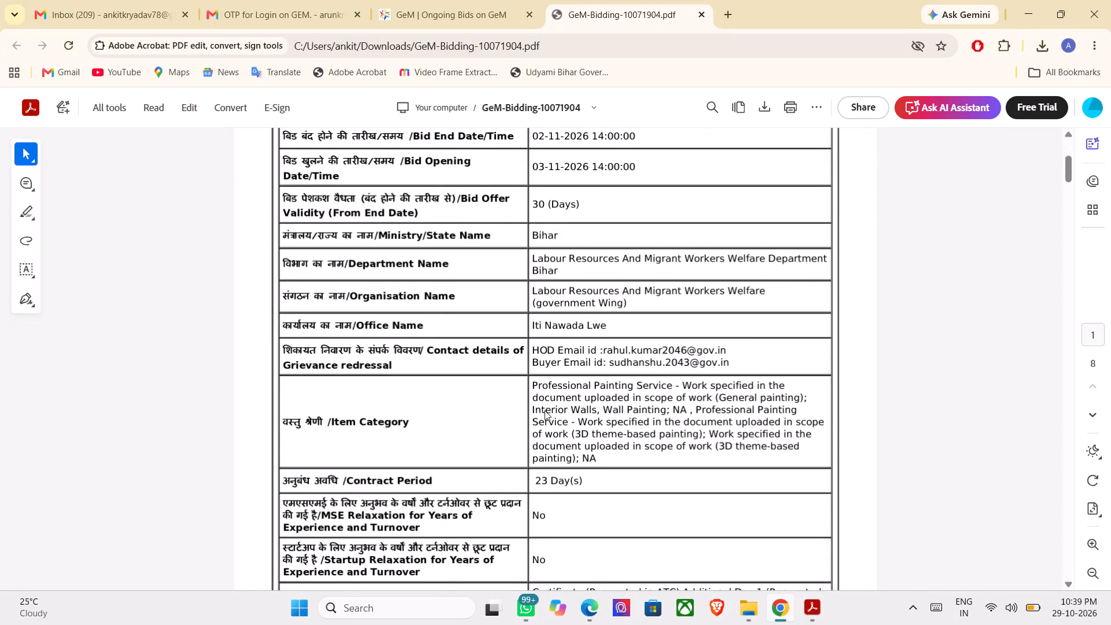
# Review the painting bid document from its bid dates and eligibility details through to the technical specifications of both painting schedules.
pyautogui.scroll(-1, 545, 410)
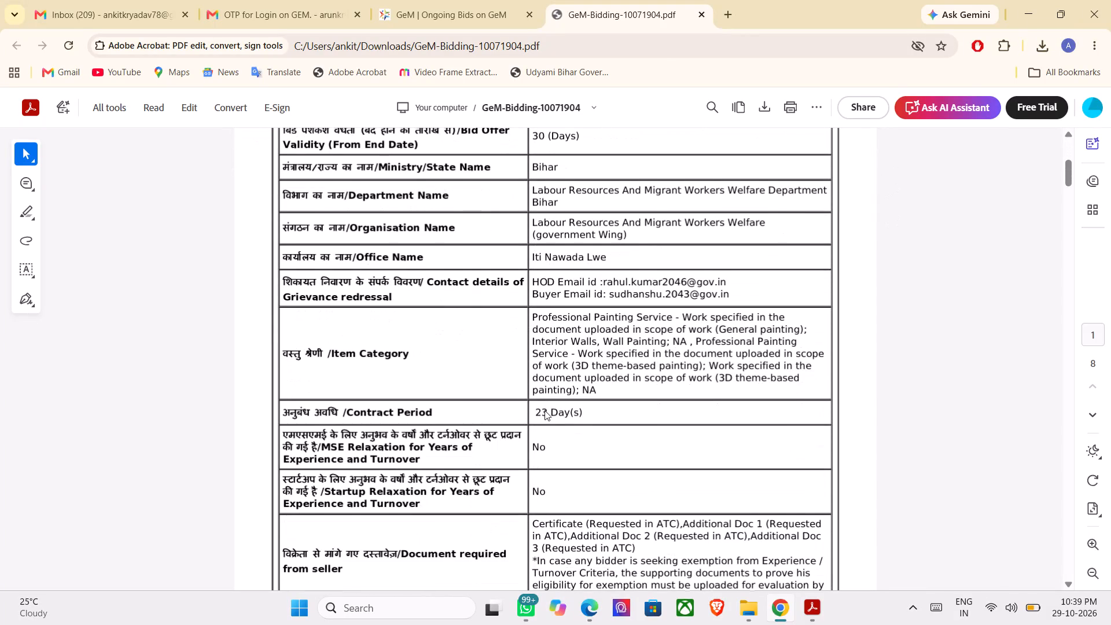
pyautogui.scroll(-5, 545, 410)
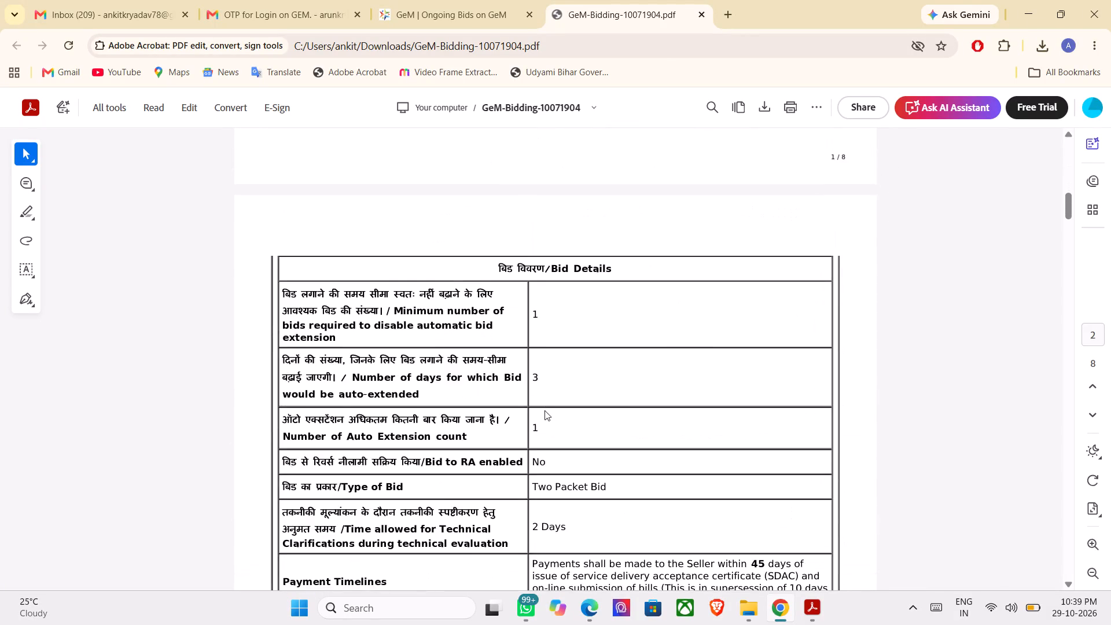
pyautogui.scroll(4, 545, 410)
pyautogui.scroll(-2, 545, 410)
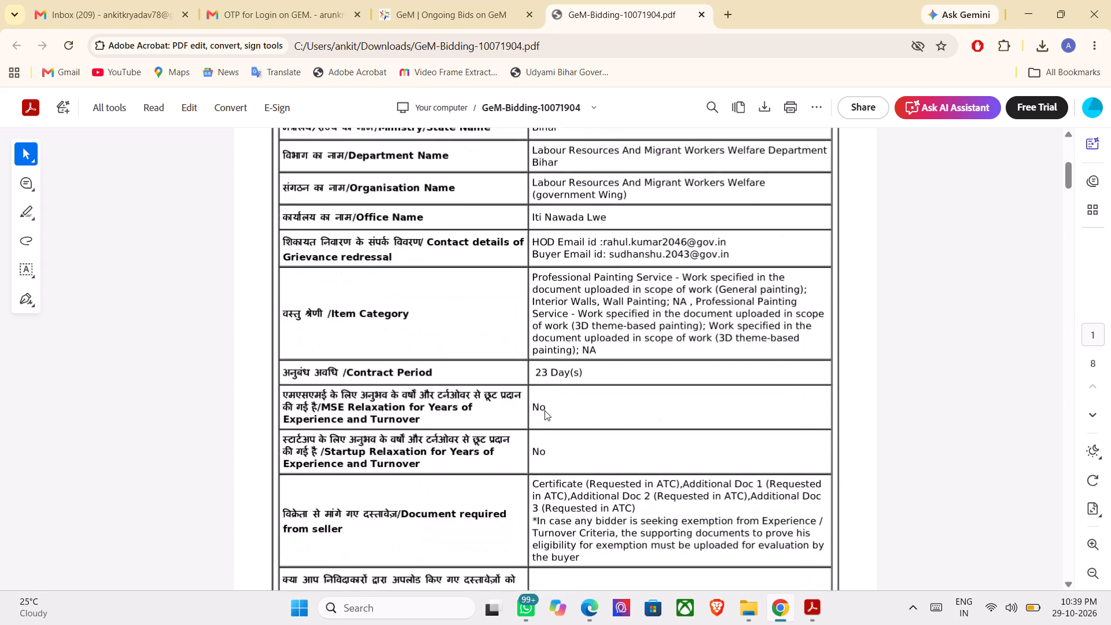
pyautogui.scroll(-7, 545, 410)
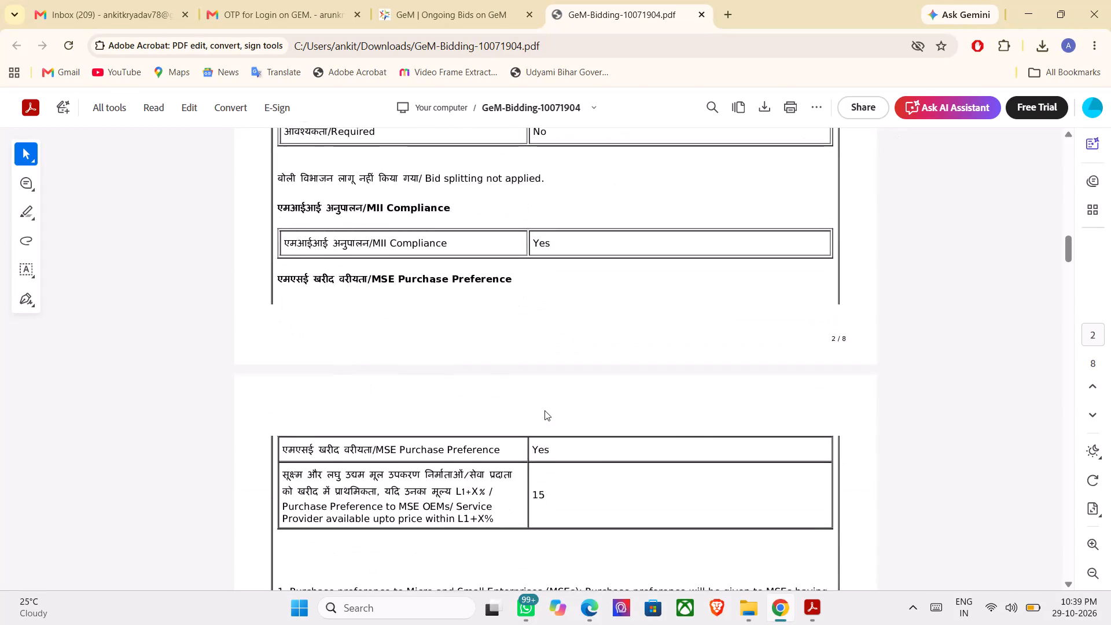
pyautogui.scroll(-6, 545, 410)
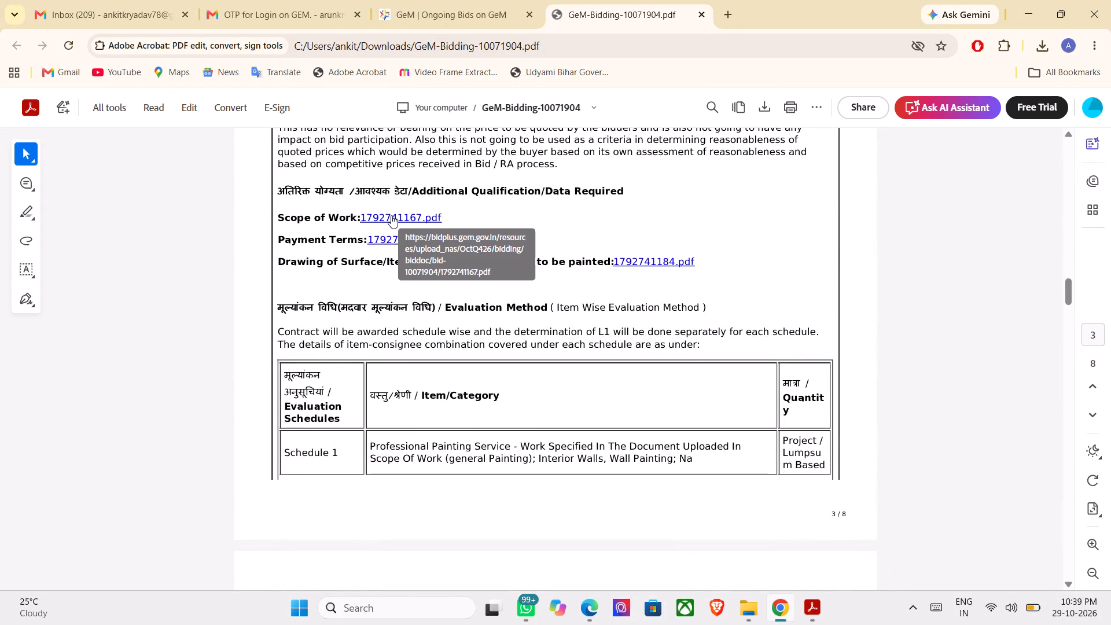
pyautogui.scroll(-5, 443, 306)
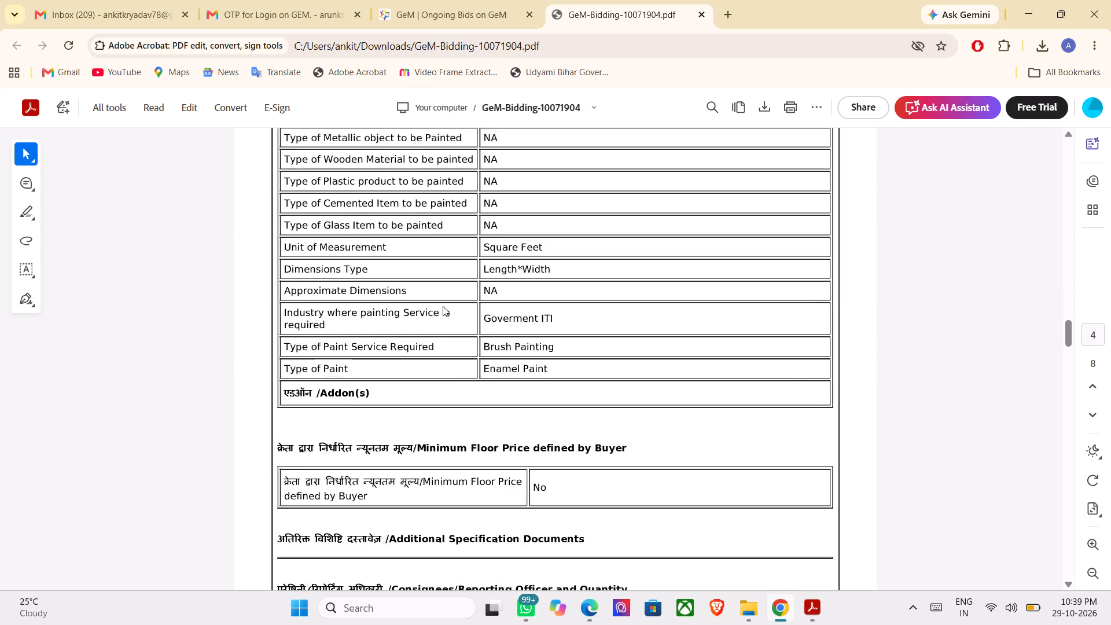
pyautogui.scroll(-6, 443, 306)
pyautogui.scroll(4, 443, 306)
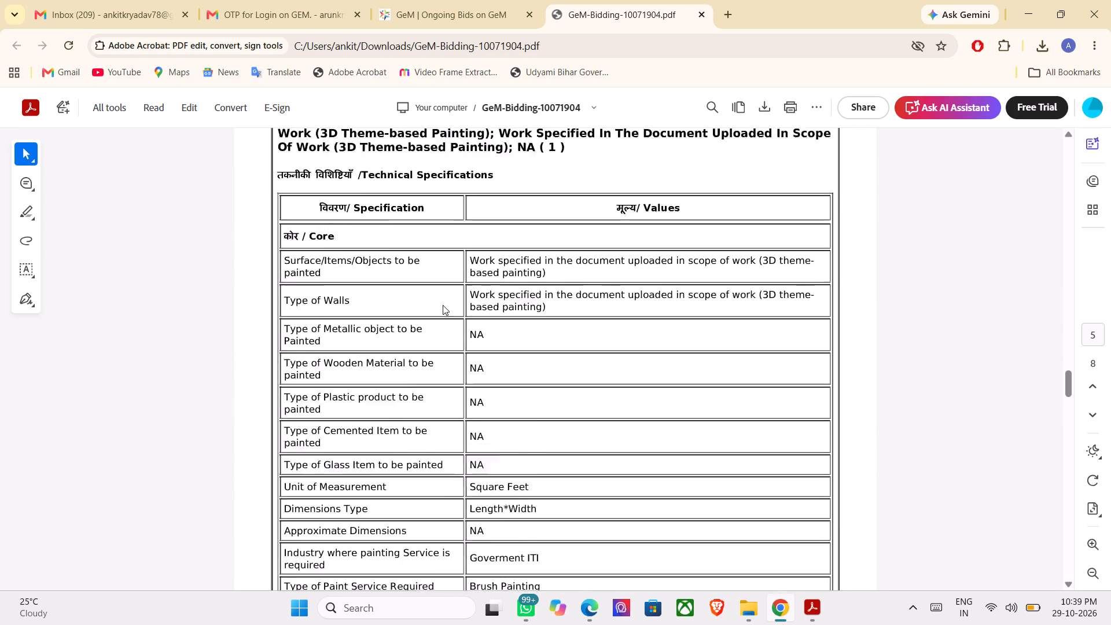
# Open the bid's Scope of Work attachment 1792741167.pdf and read it from the painting scope through to the last page's terms.
pyautogui.scroll(10, 443, 305)
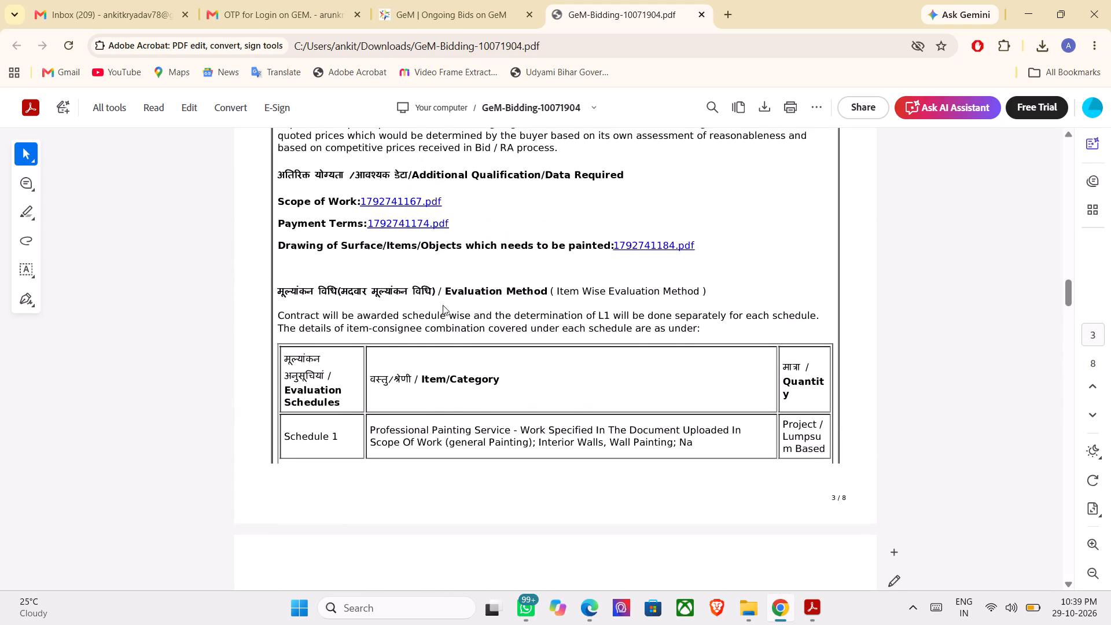
pyautogui.scroll(3, 443, 305)
pyautogui.click(385, 226)
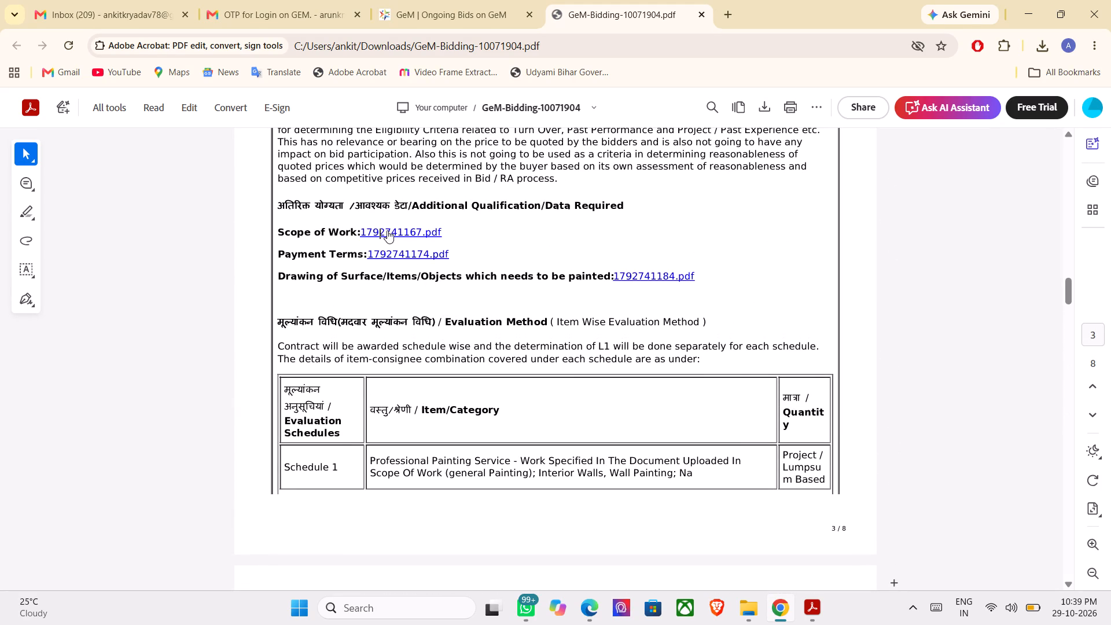
pyautogui.click(387, 230)
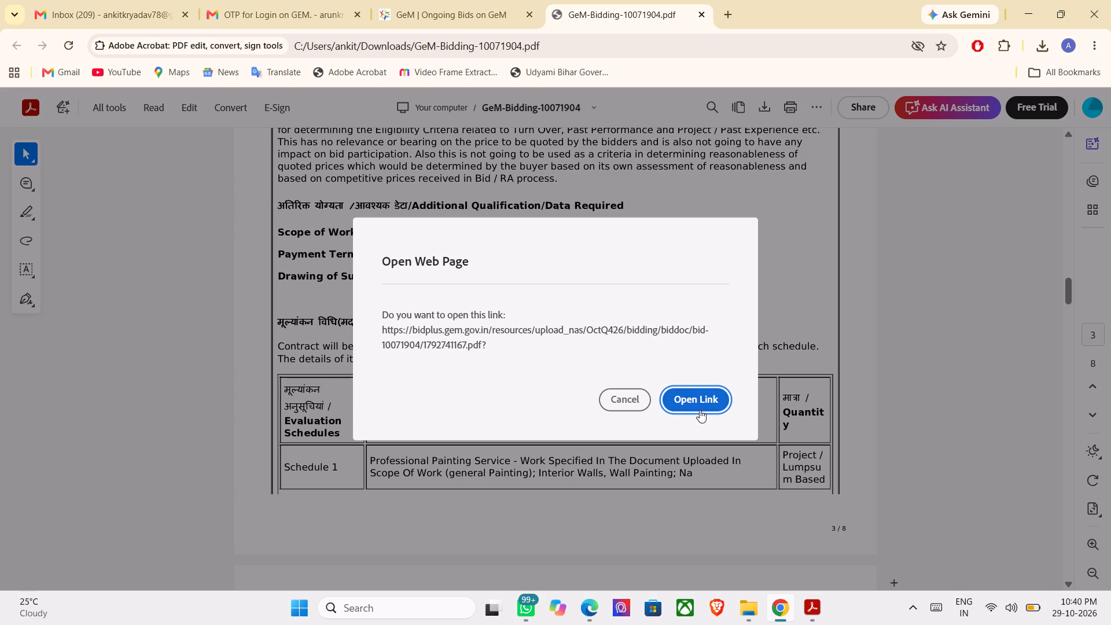
pyautogui.click(700, 410)
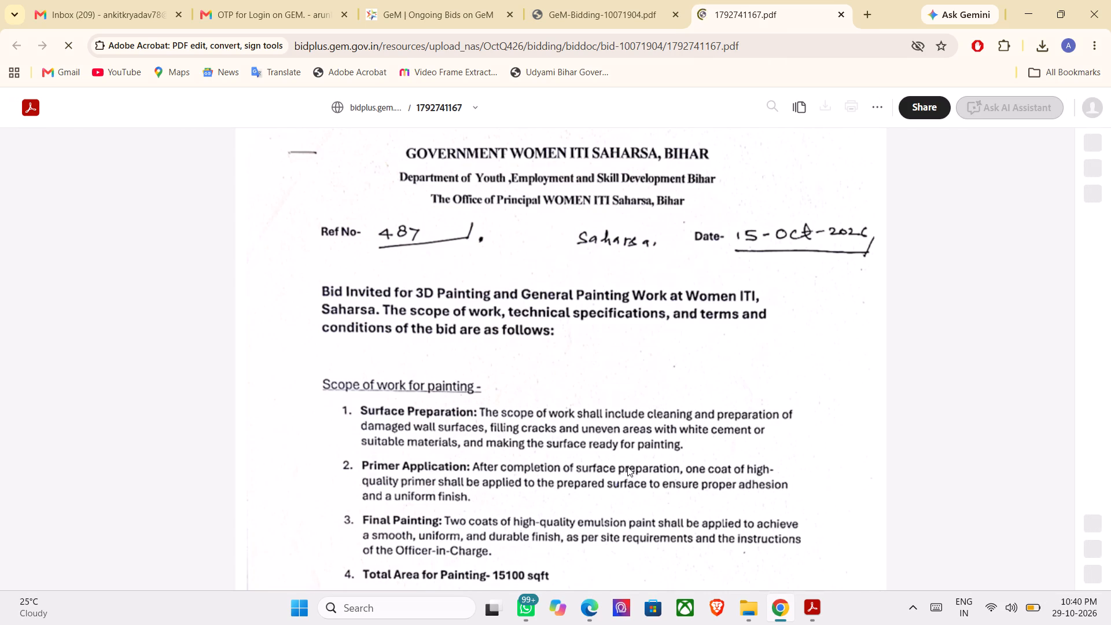
pyautogui.scroll(-1, 627, 466)
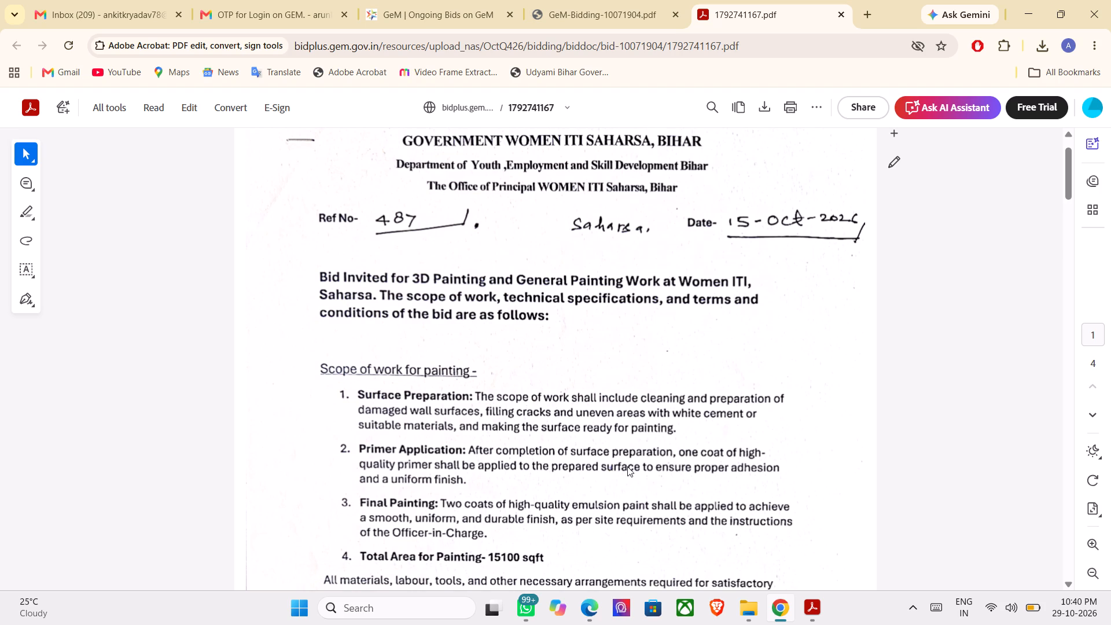
pyautogui.scroll(-2, 611, 494)
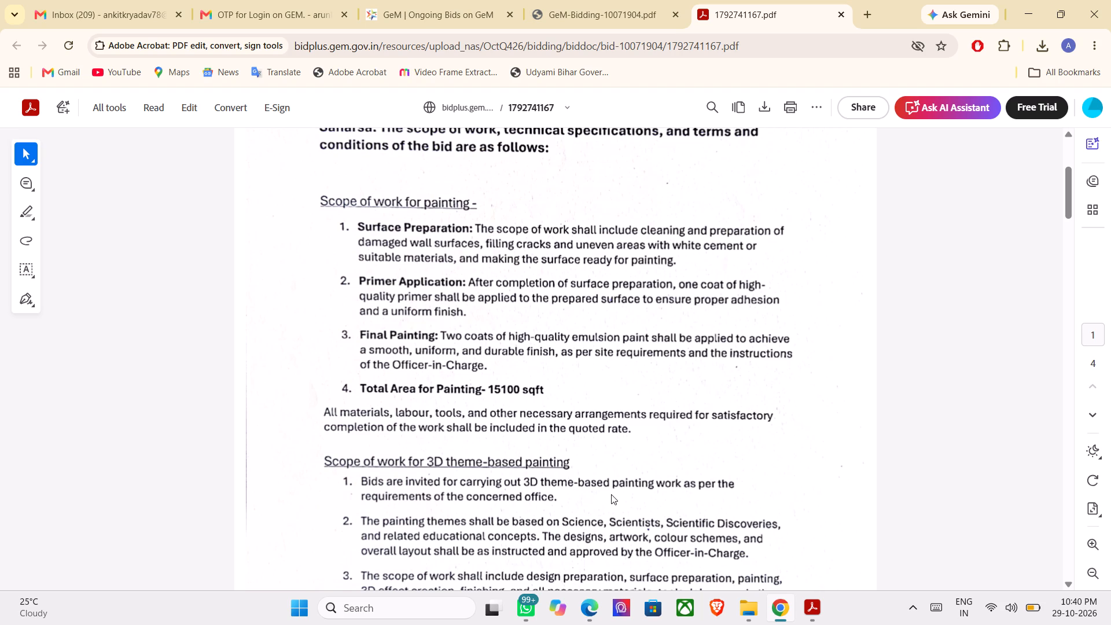
pyautogui.scroll(-8, 611, 494)
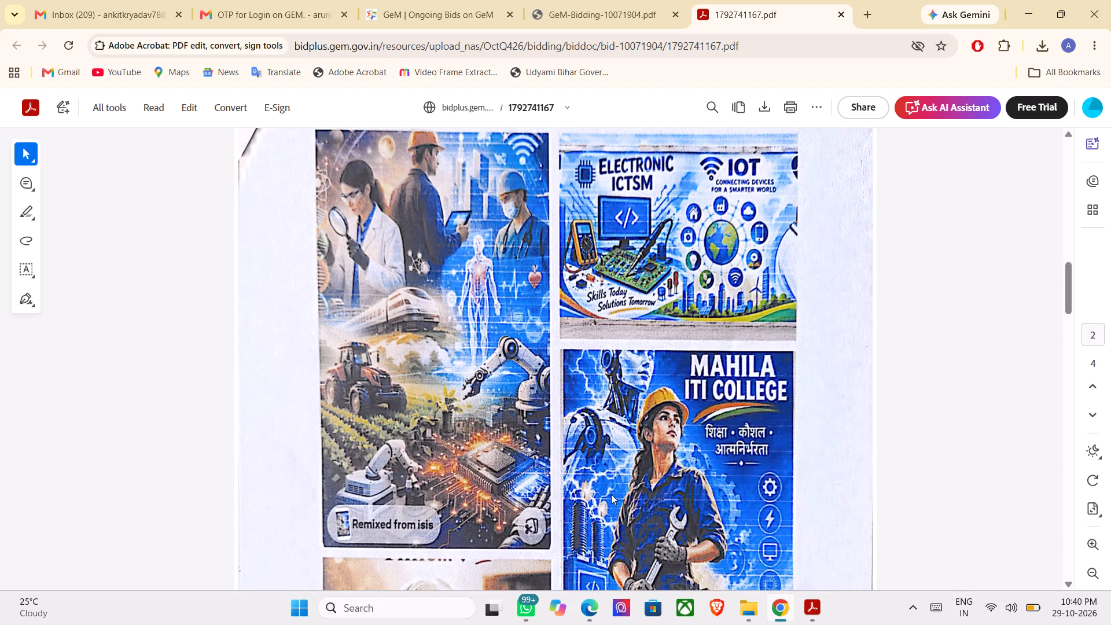
pyautogui.scroll(-12, 611, 494)
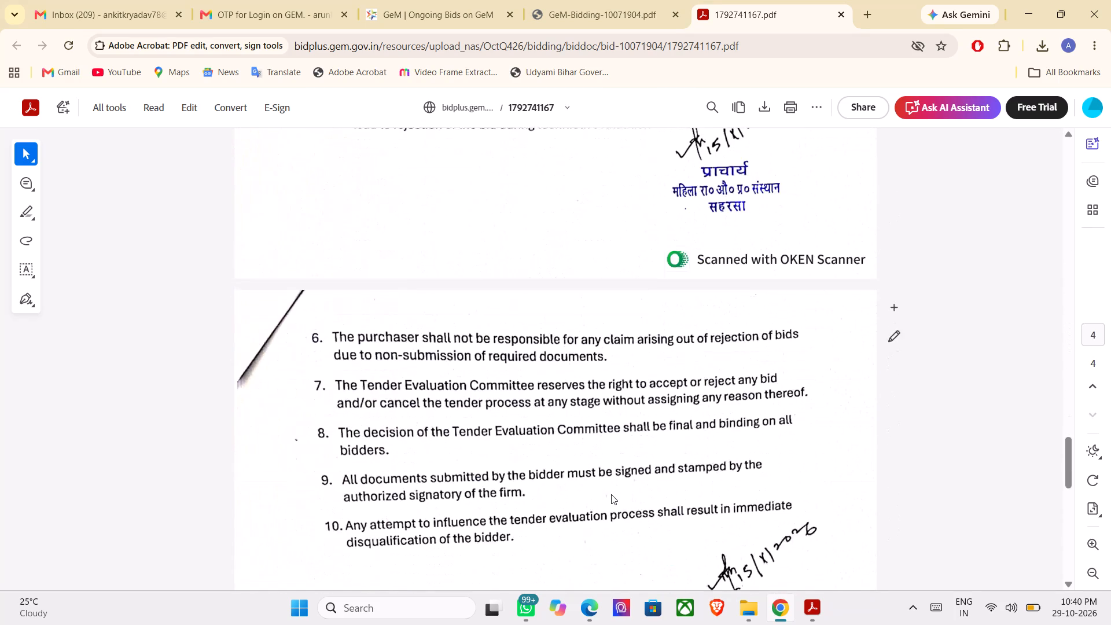
pyautogui.scroll(-6, 611, 494)
# From the painting bid document, open the Payment Terms attachment 1792741174.pdf and read it through to its last page.
pyautogui.click(624, 0)
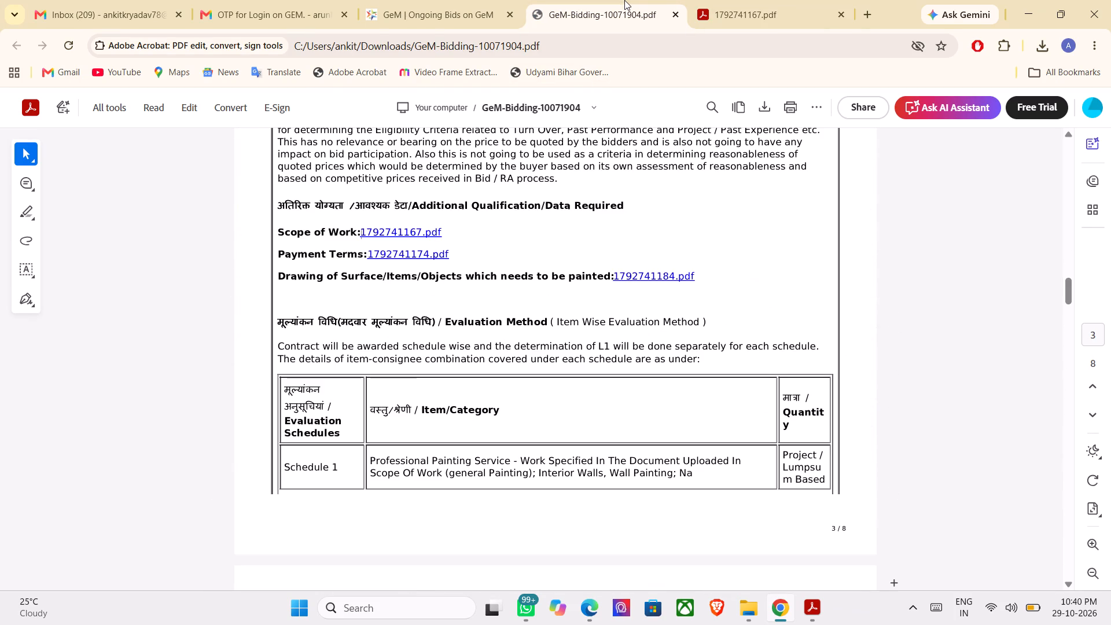
pyautogui.click(402, 251)
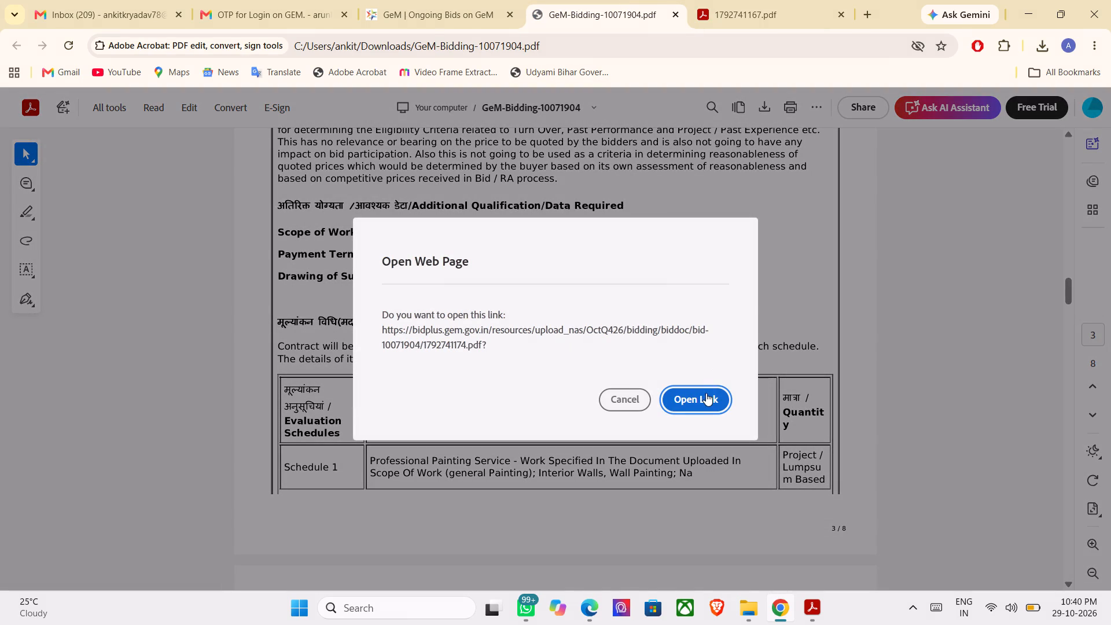
pyautogui.click(706, 393)
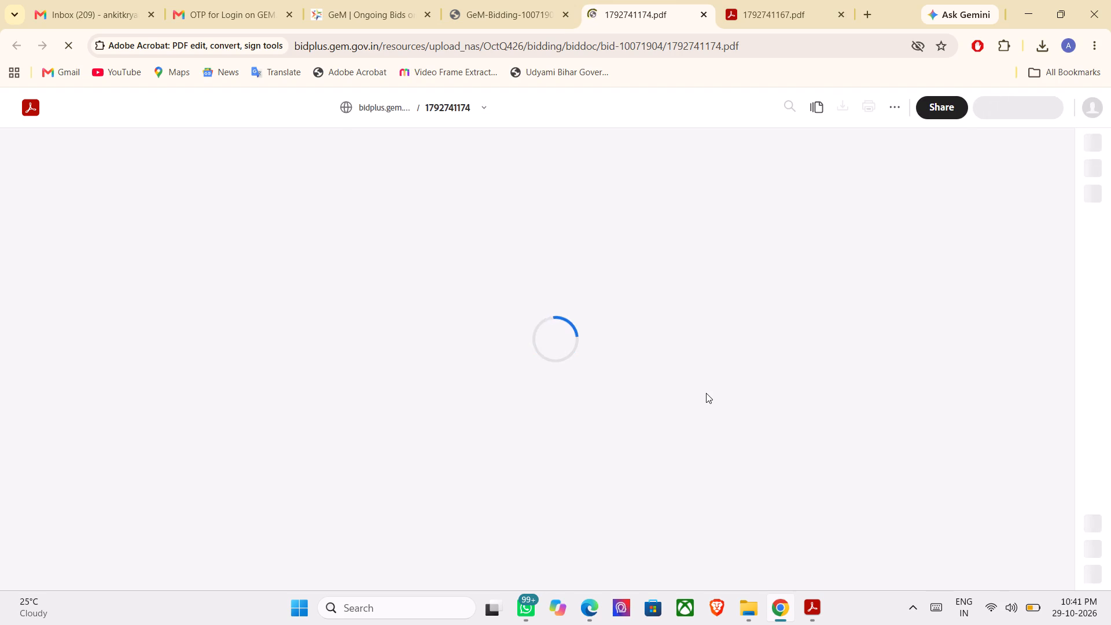
pyautogui.scroll(-2, 706, 393)
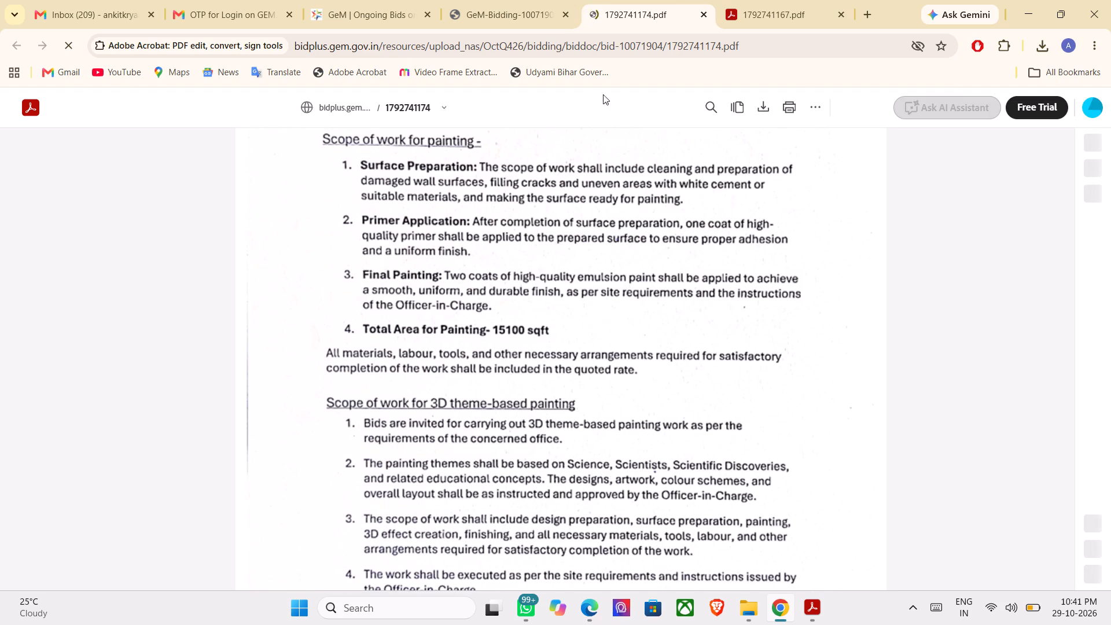
pyautogui.scroll(-1, 686, 244)
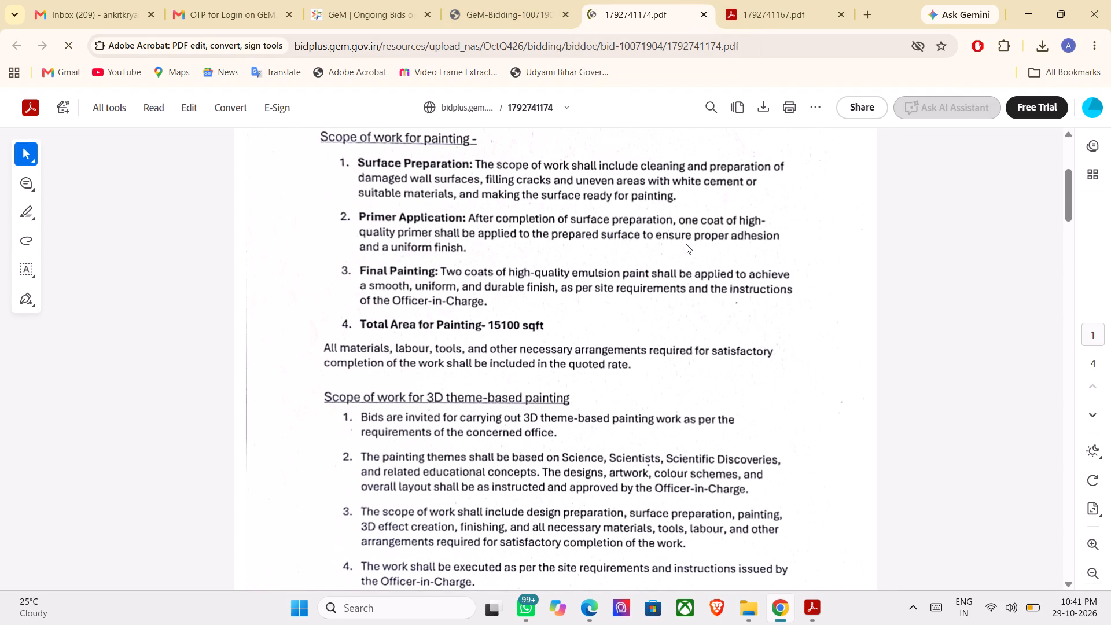
pyautogui.scroll(-6, 686, 244)
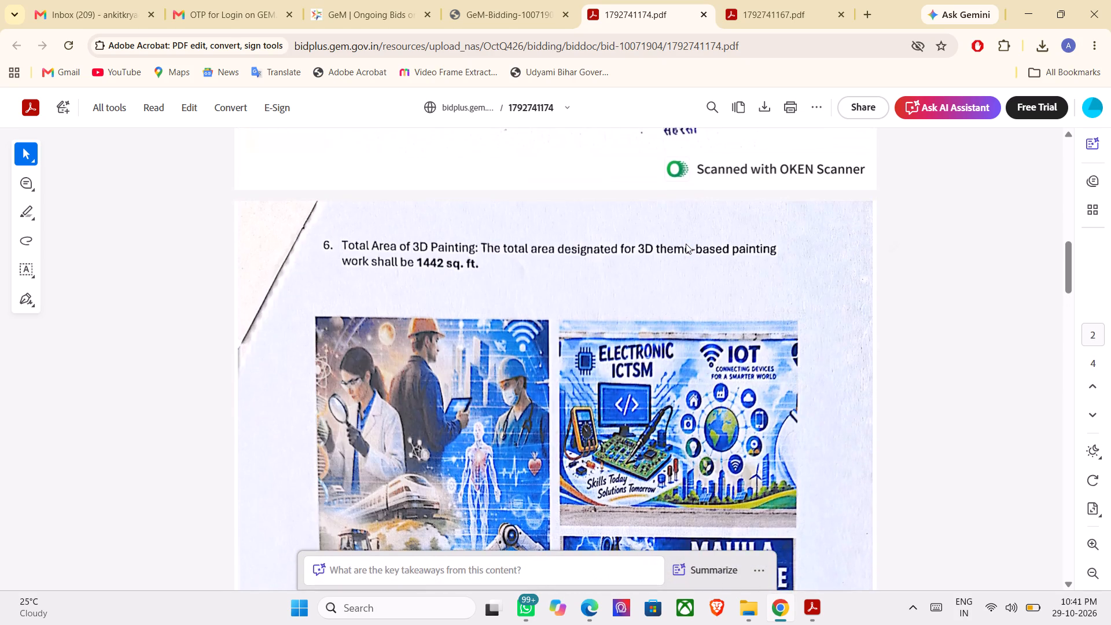
pyautogui.scroll(-5, 686, 244)
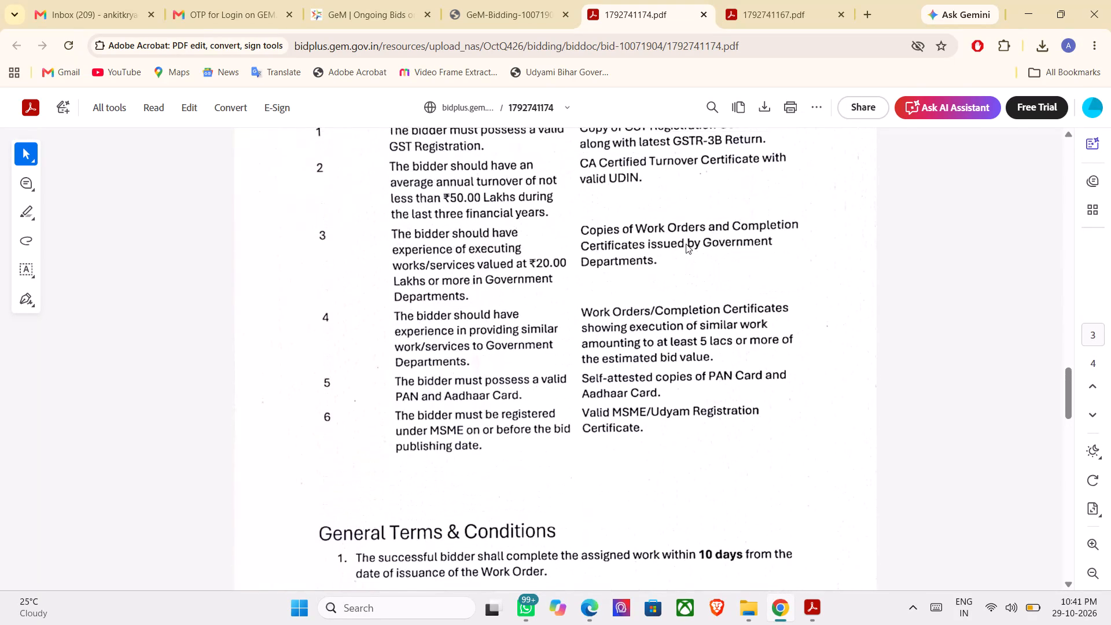
pyautogui.scroll(-7, 686, 244)
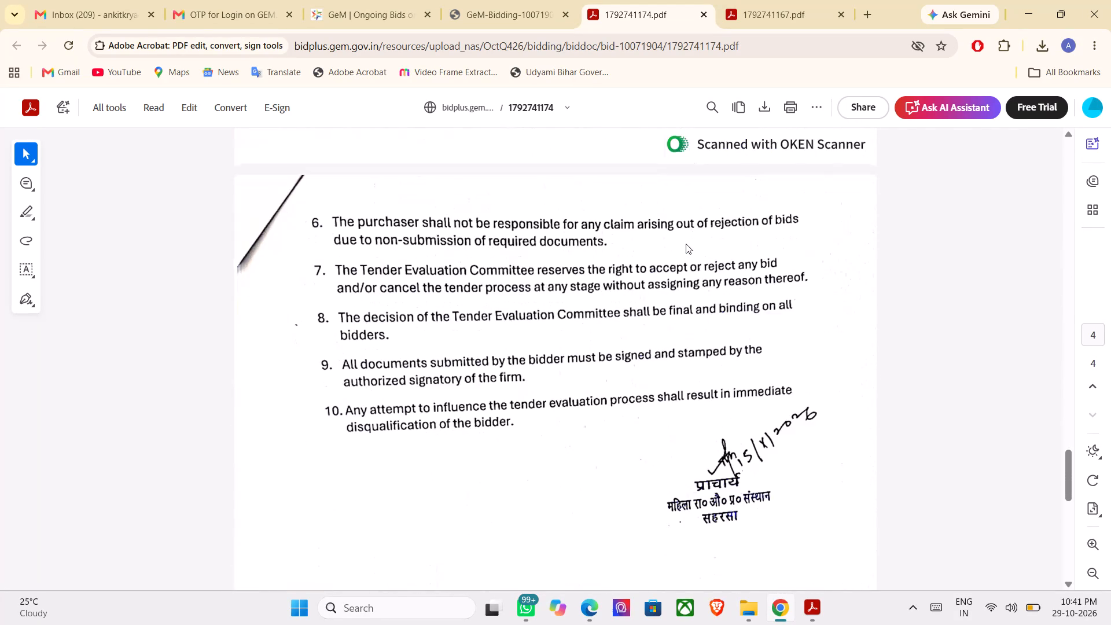
pyautogui.scroll(-6, 686, 244)
# Check the open Scope of Work and Payment Terms attachments against the bid document, and close both attachments.
pyautogui.click(496, 1)
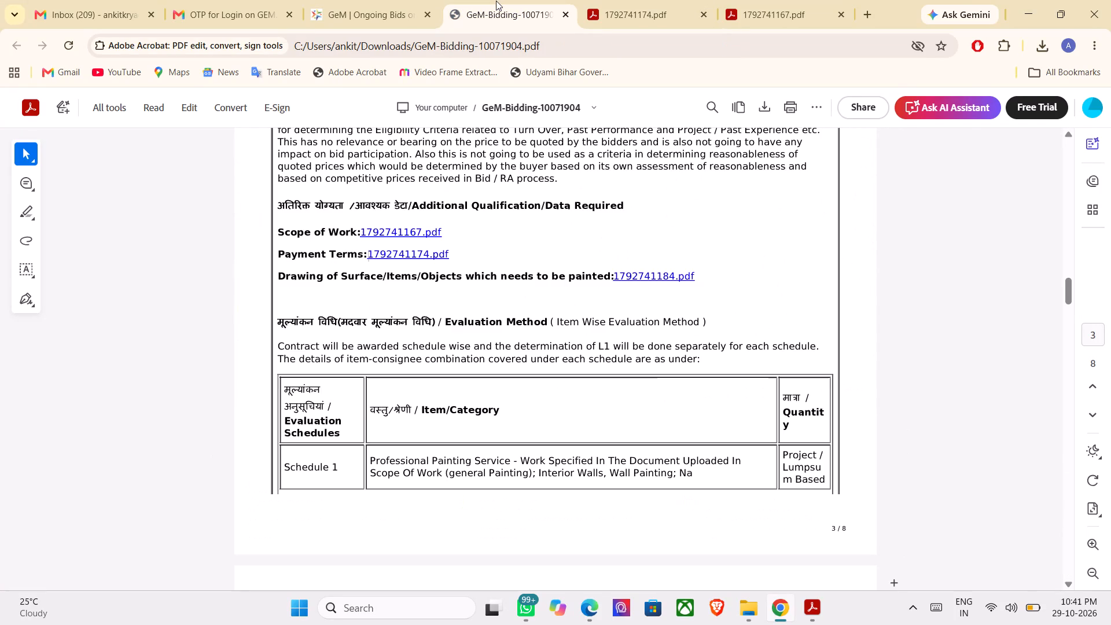
pyautogui.click(755, 17)
pyautogui.click(664, 13)
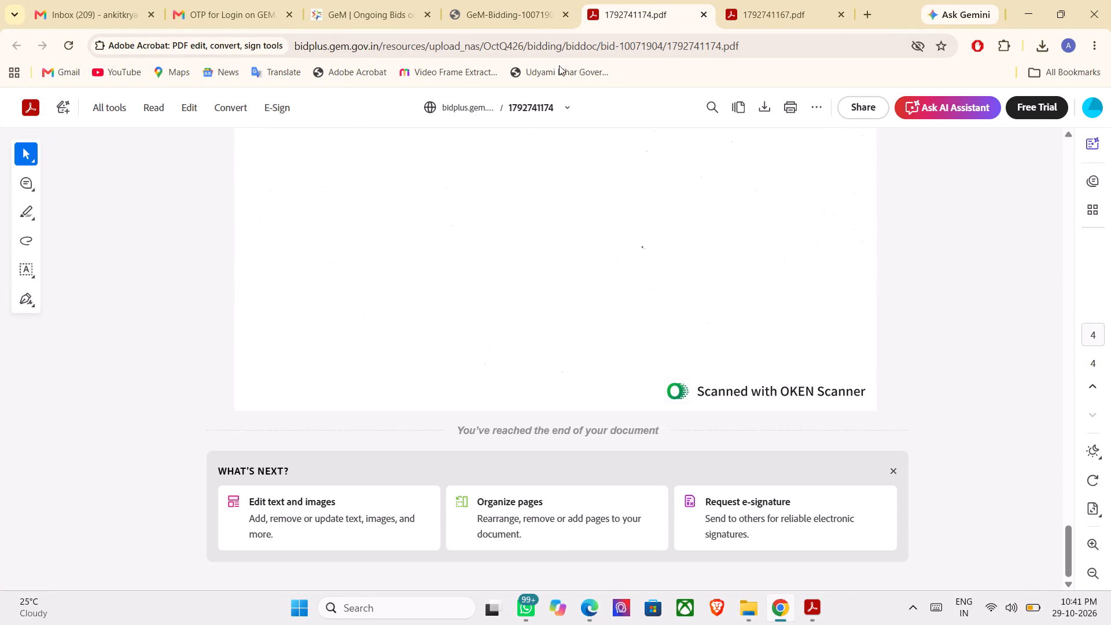
pyautogui.click(516, 0)
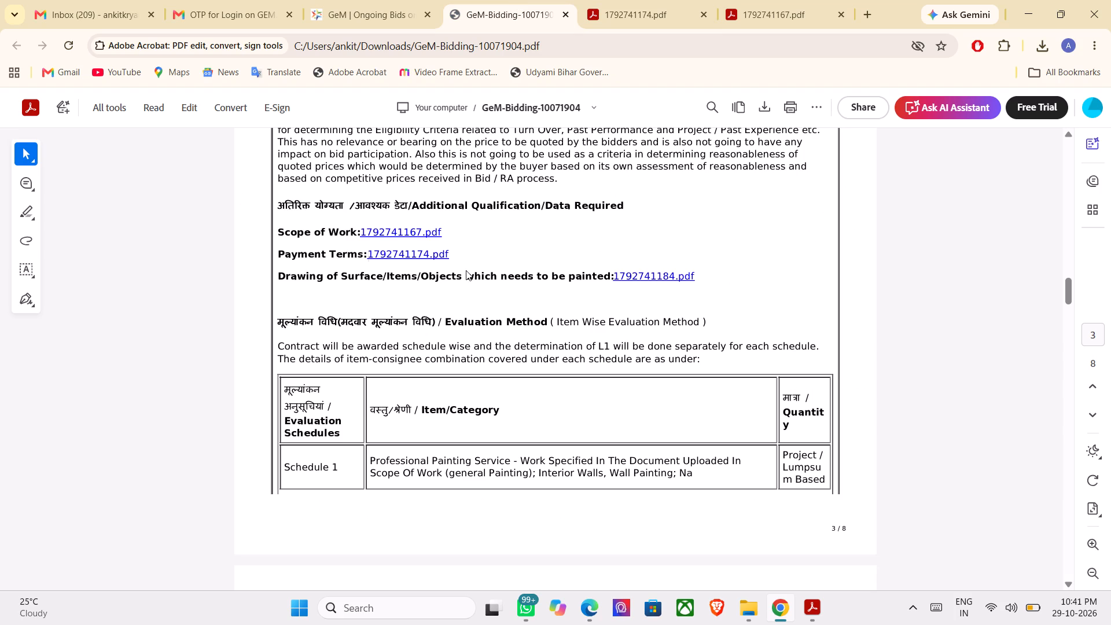
pyautogui.click(701, 13)
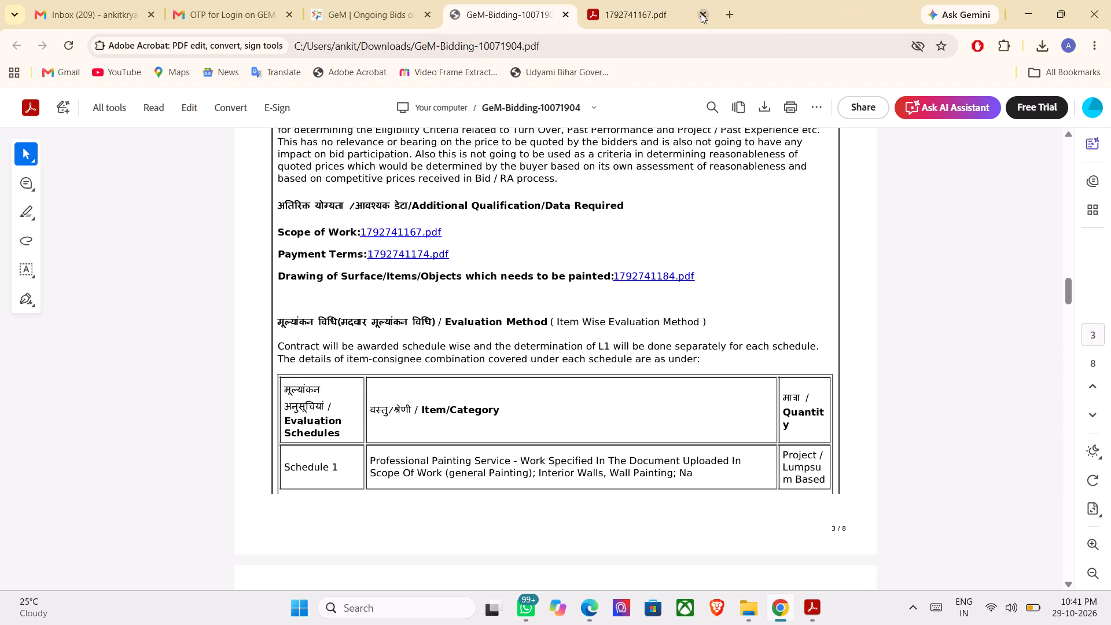
pyautogui.click(701, 13)
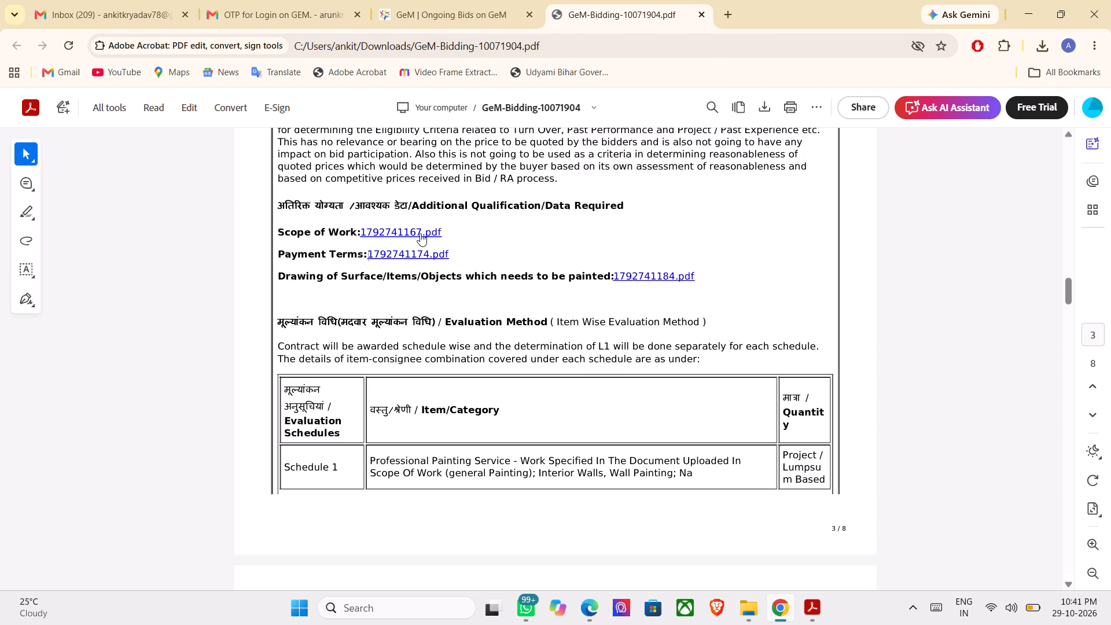
# Reopen the Scope of Work attachment 1792741167.pdf, reread its first-page general and 3D theme-based painting requirements, and close it.
pyautogui.click(420, 233)
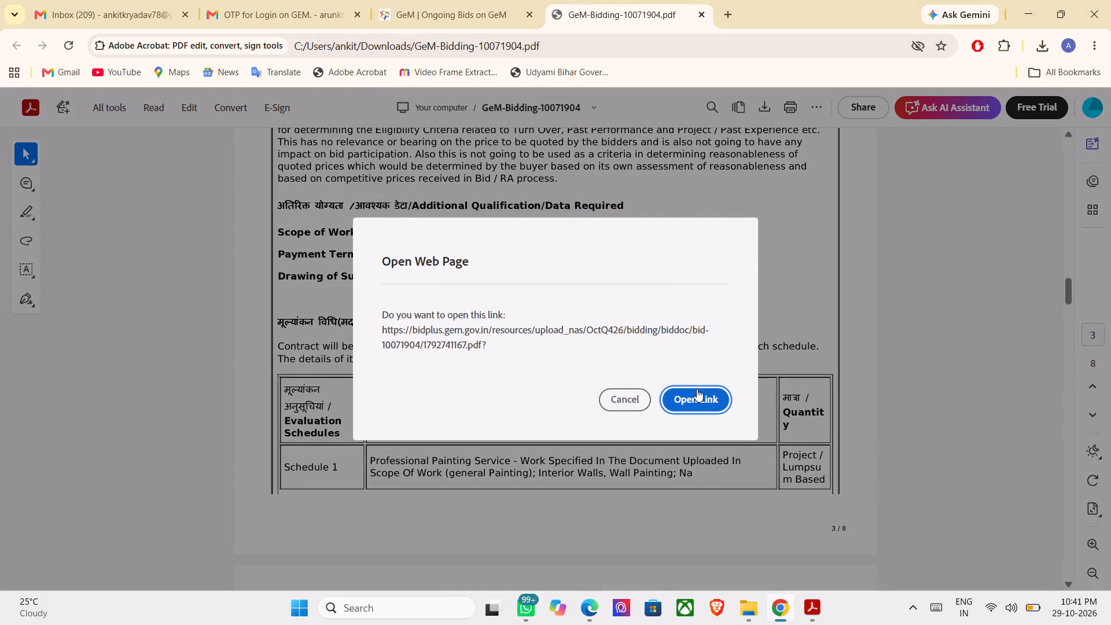
pyautogui.click(697, 389)
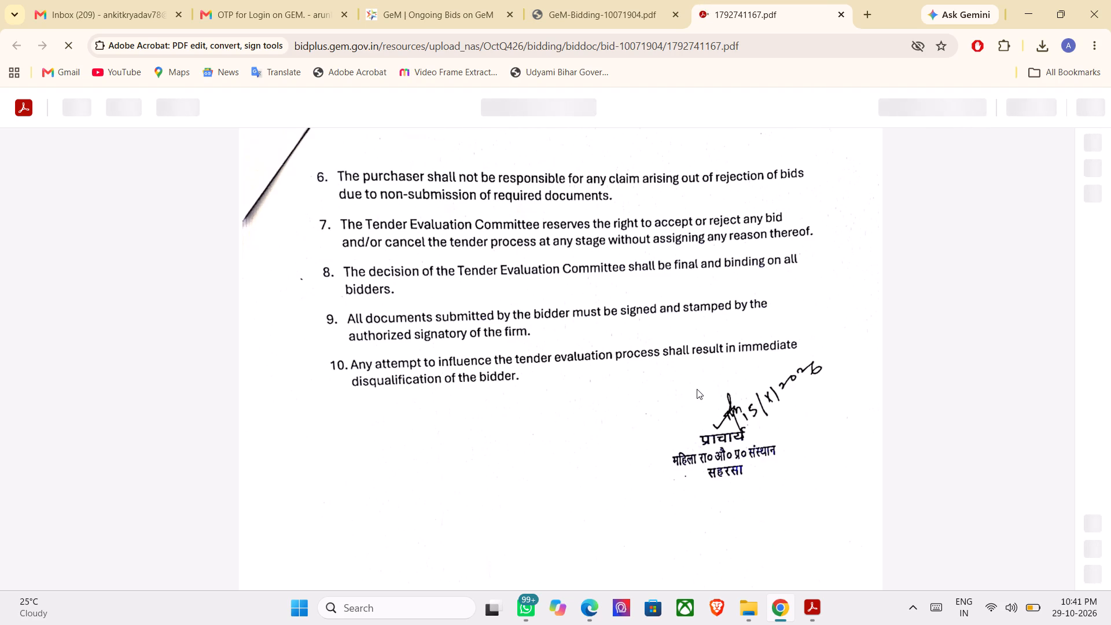
pyautogui.scroll(7, 697, 389)
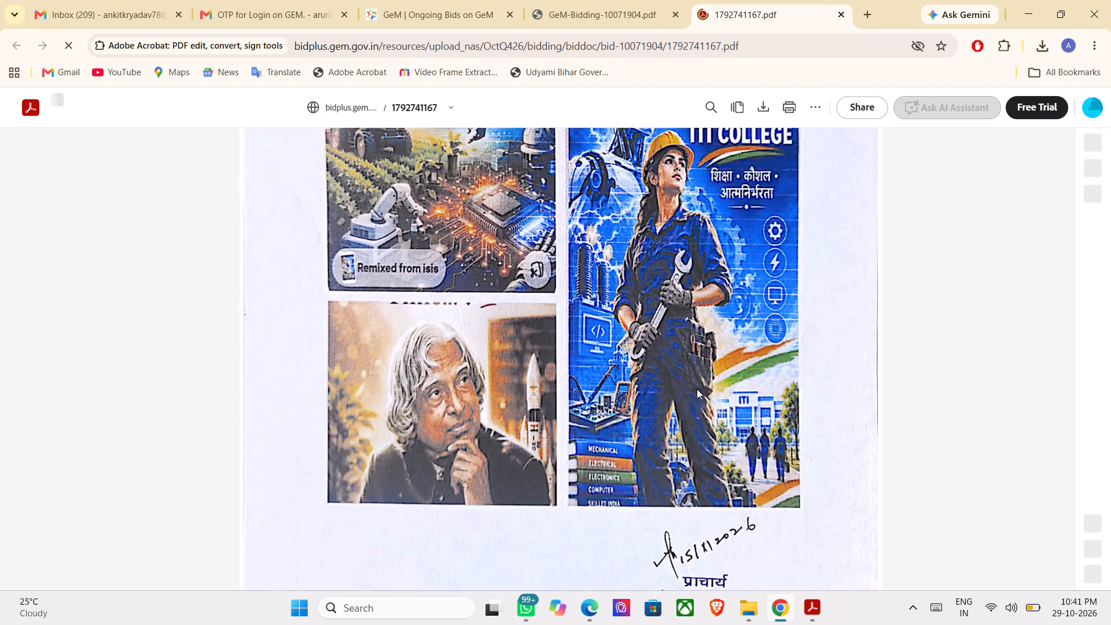
pyautogui.scroll(15, 697, 389)
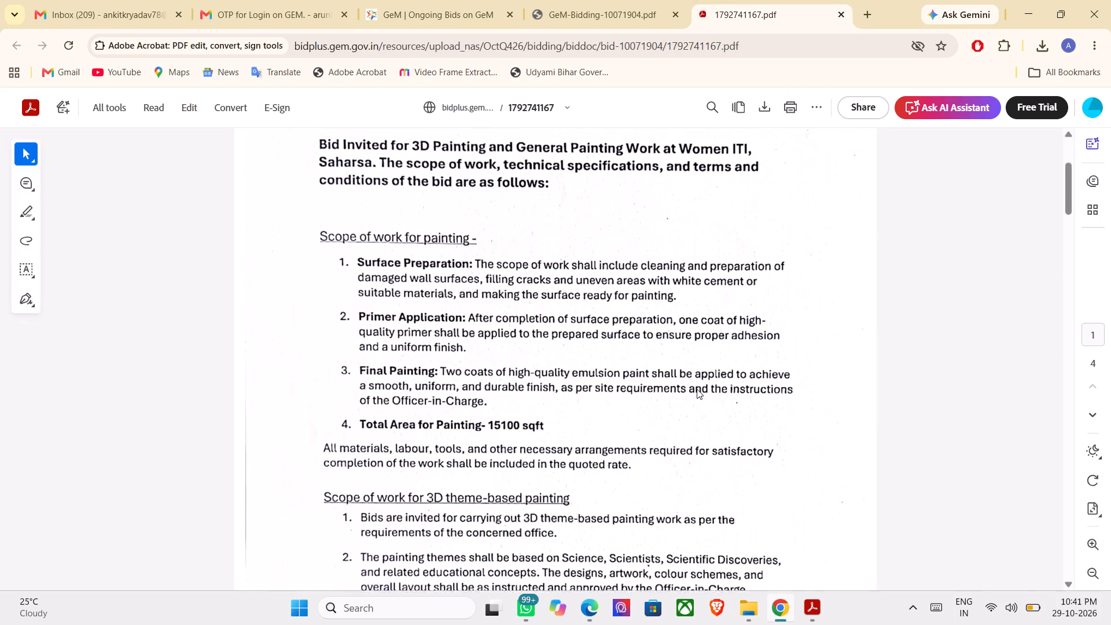
pyautogui.scroll(3, 697, 389)
pyautogui.scroll(-2, 697, 389)
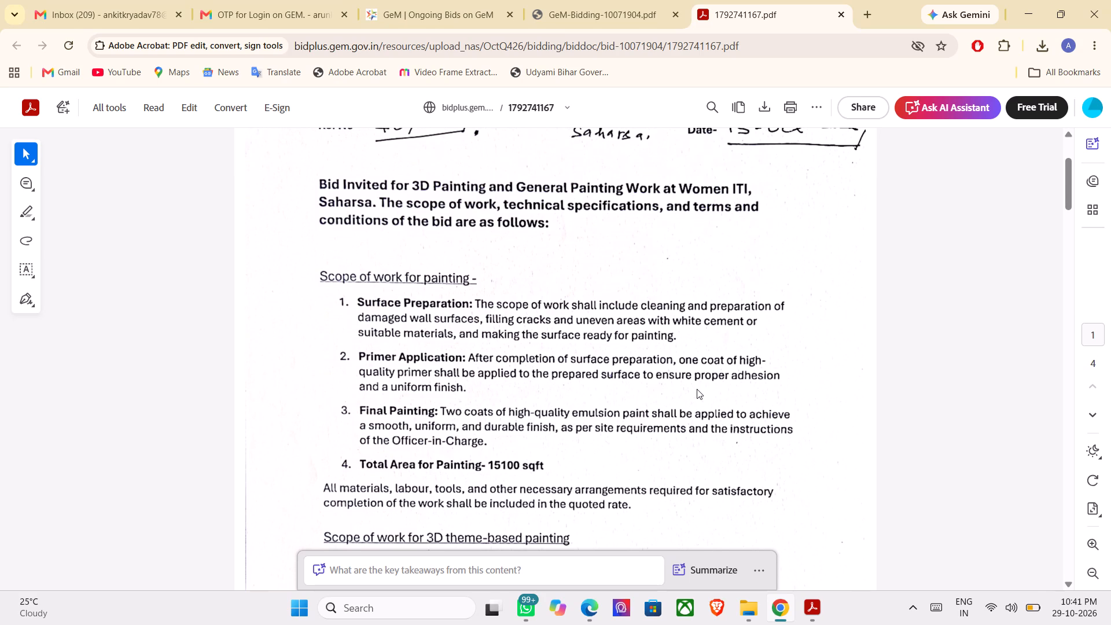
pyautogui.scroll(-1, 697, 389)
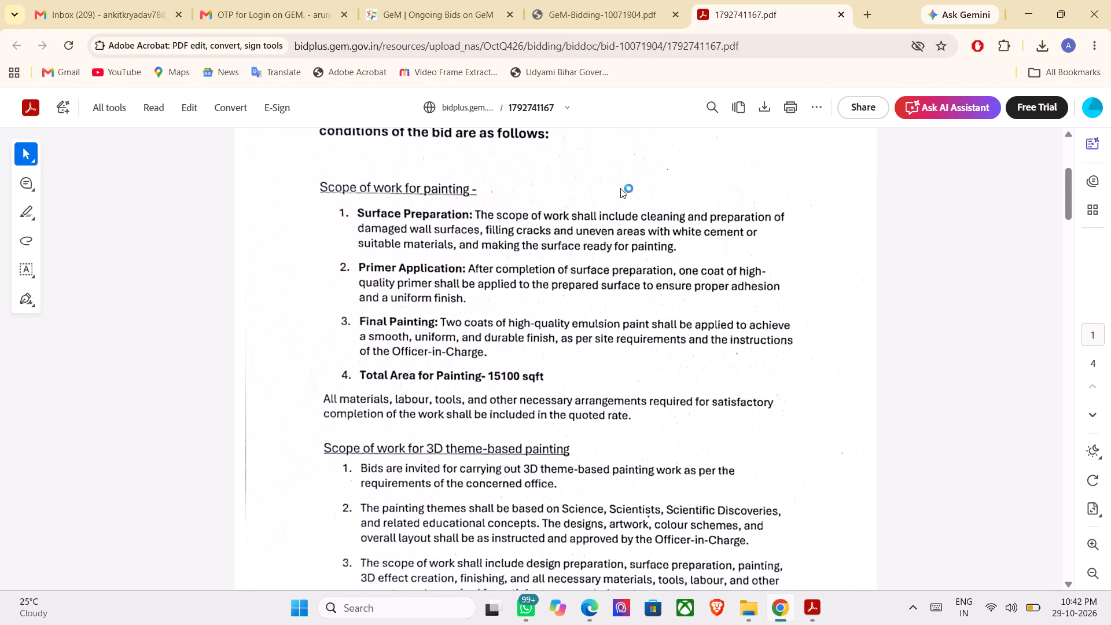
pyautogui.click(838, 12)
# In the ongoing bids list, add Facility Management Services and Operation And Maintenance Powe... to the selected category filters.
pyautogui.click(433, 13)
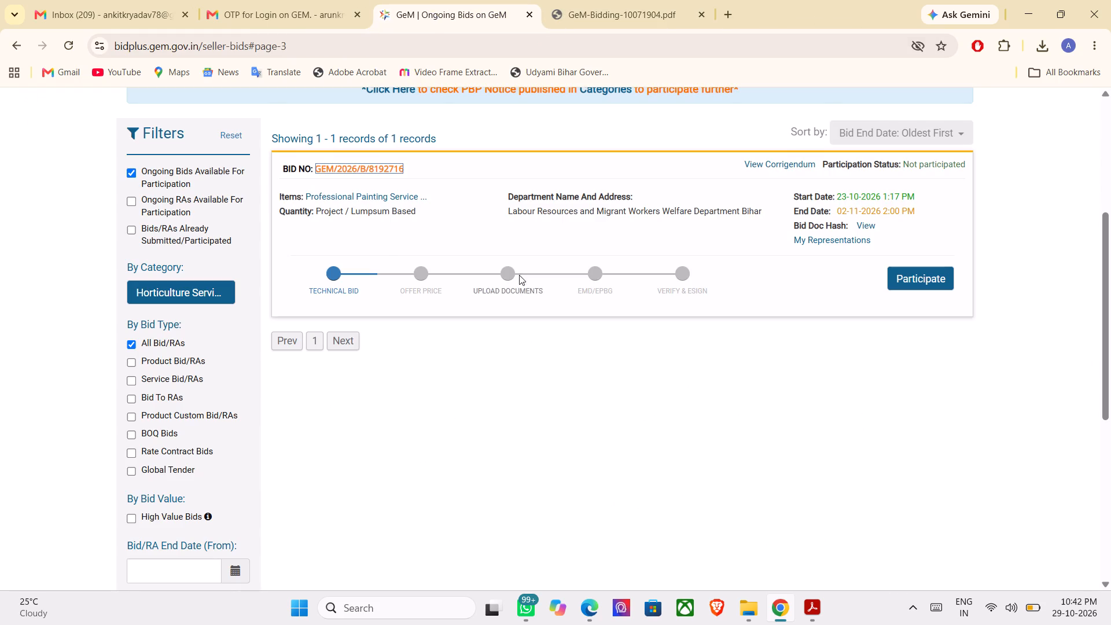
pyautogui.click(192, 297)
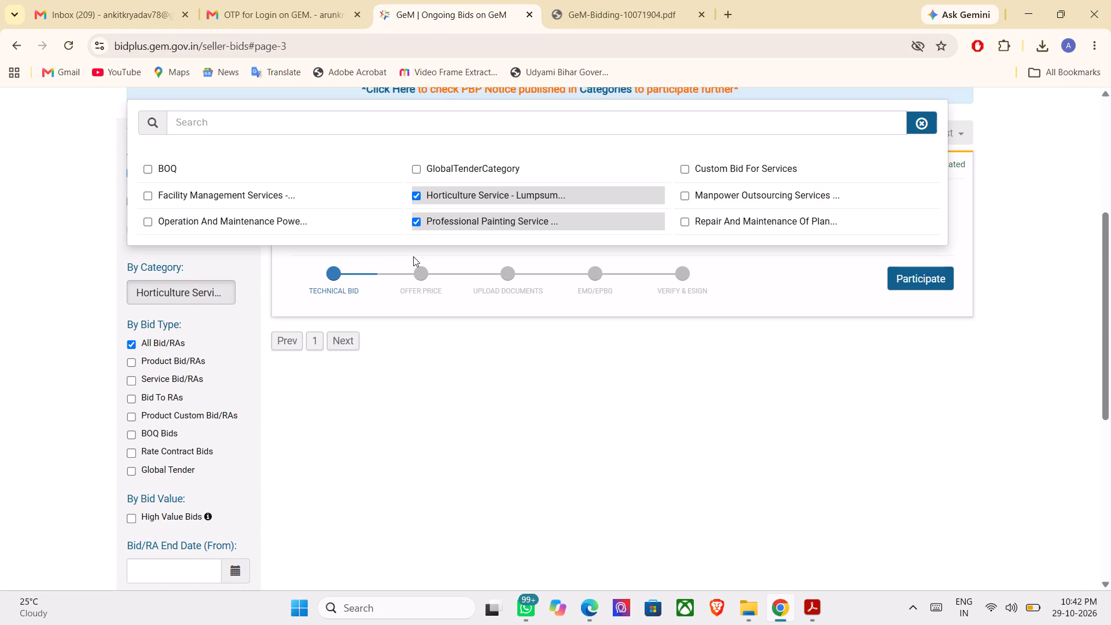
pyautogui.click(281, 186)
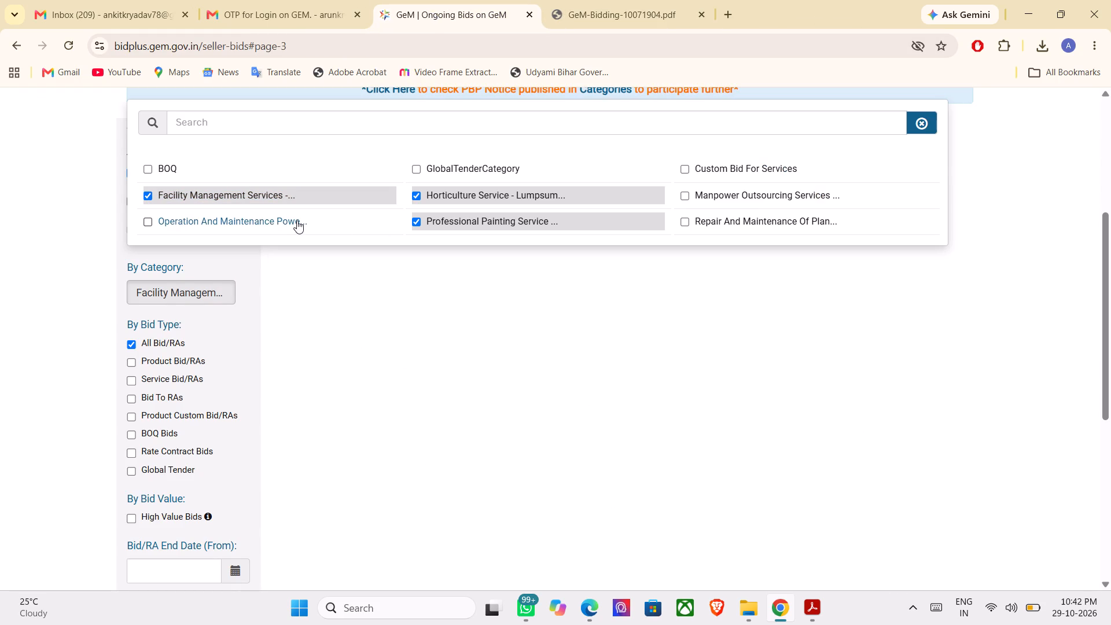
pyautogui.click(297, 220)
pyautogui.click(926, 123)
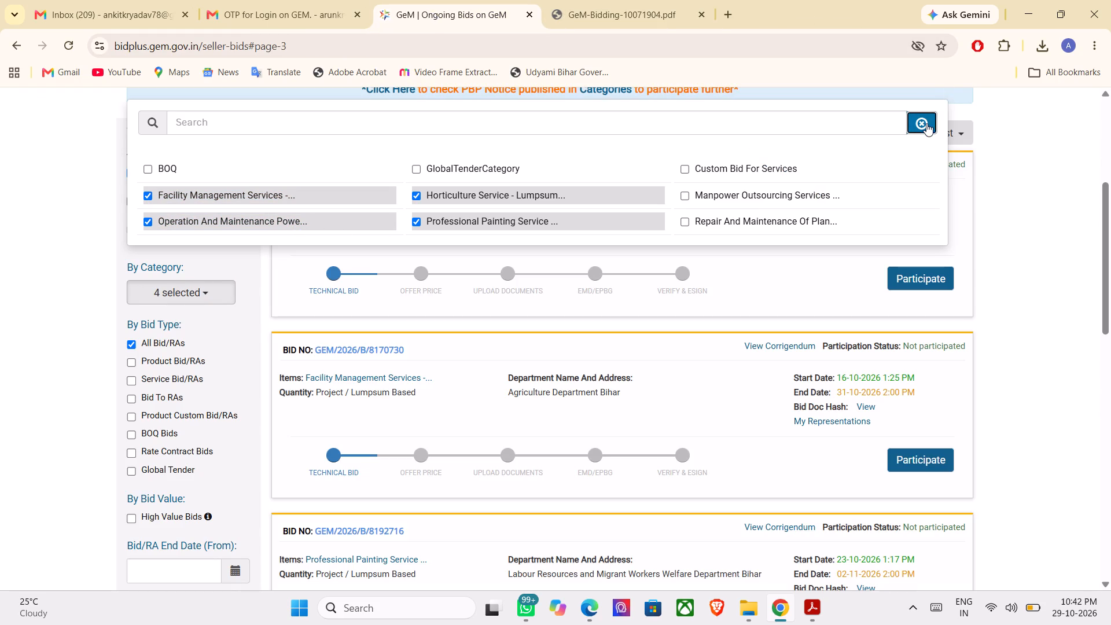
pyautogui.click(923, 128)
pyautogui.click(1051, 183)
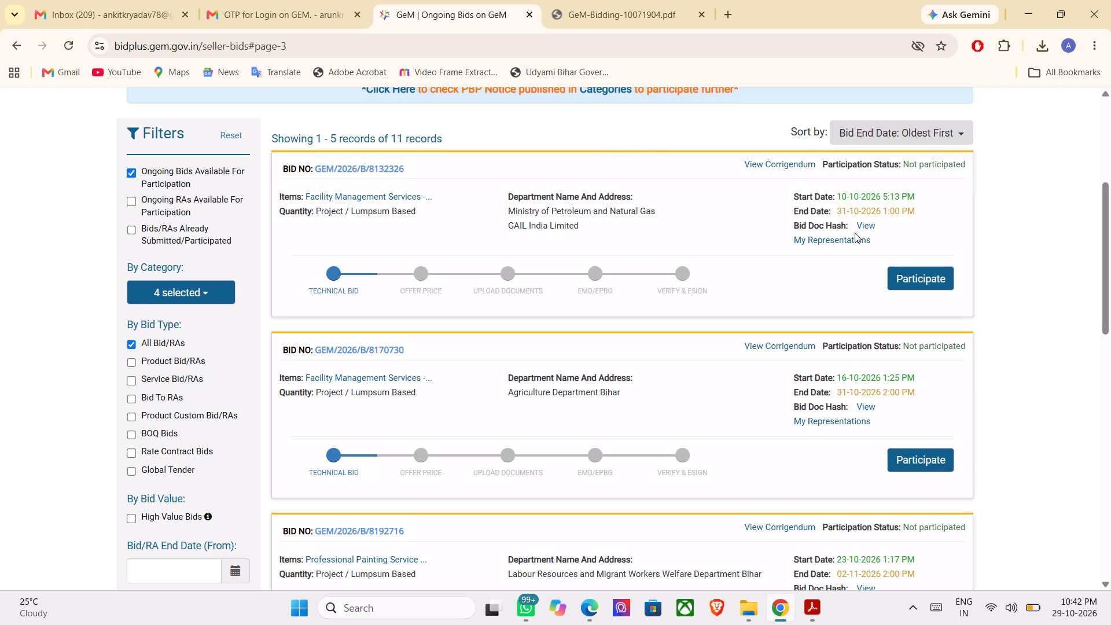